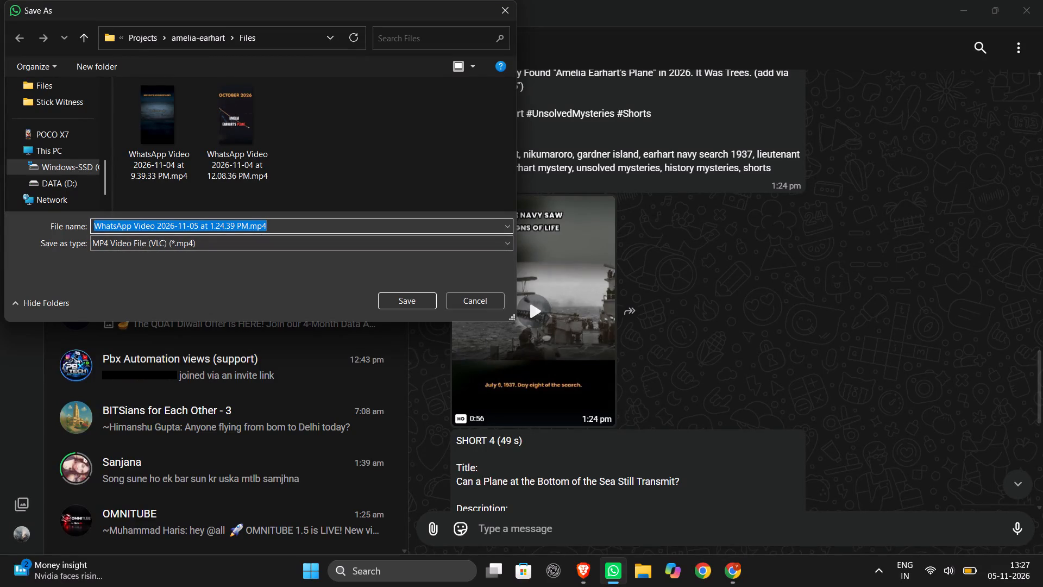
# Replace the suggested name of the video being saved in the amelia-earhart Files folder with "shorts 3.mp4".
pyautogui.press('Left')
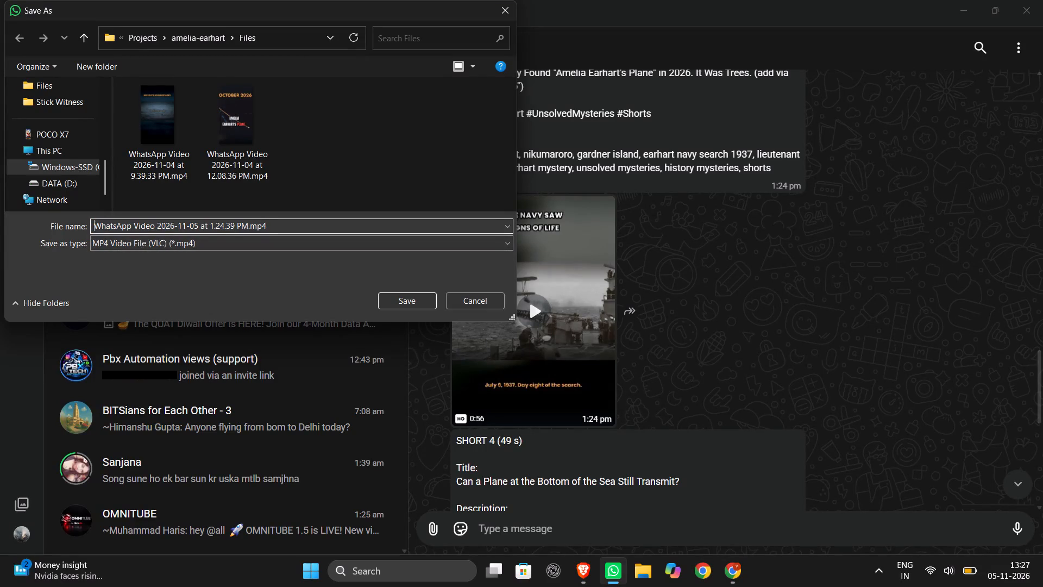
pyautogui.hotkey('ctrl', 'shift', 'Right')
pyautogui.hotkey('ctrl', 'shift', 'Right')
pyautogui.hotkey('ctrl', 'shift', 'Right')
pyautogui.hotkey('ctrl', 'shift', 'Right')
pyautogui.hotkey('ctrl', 'shift', 'Right')
pyautogui.hotkey('ctrl', 'shift', 'Right')
pyautogui.hotkey('ctrl', 'shift', 'Right')
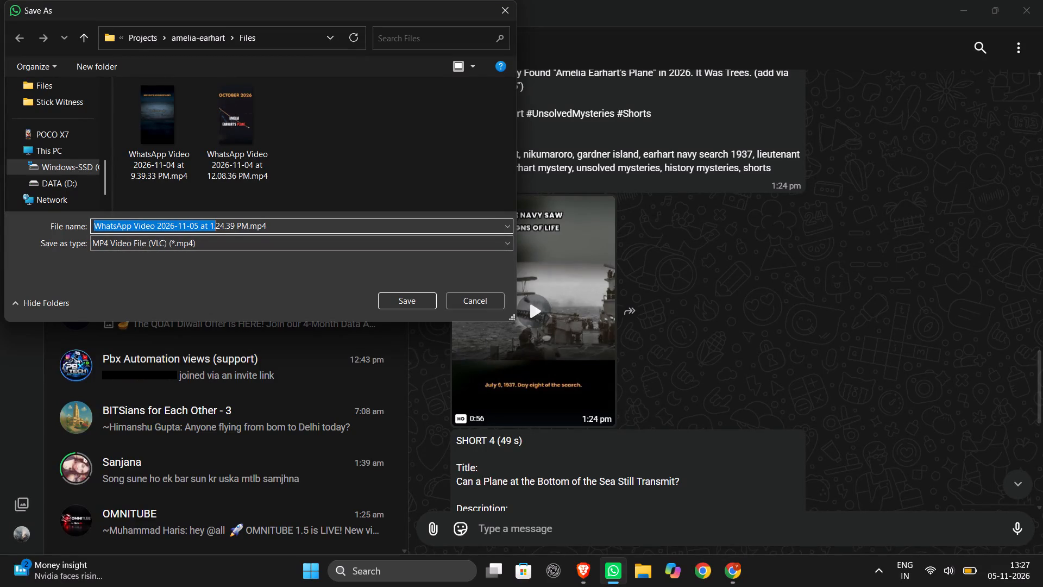
pyautogui.hotkey('ctrl', 'shift', 'Right')
pyautogui.hotkey('ctrl', 'shift', 'Right')
pyautogui.hotkey('ctrl', 'shift', 'Right')
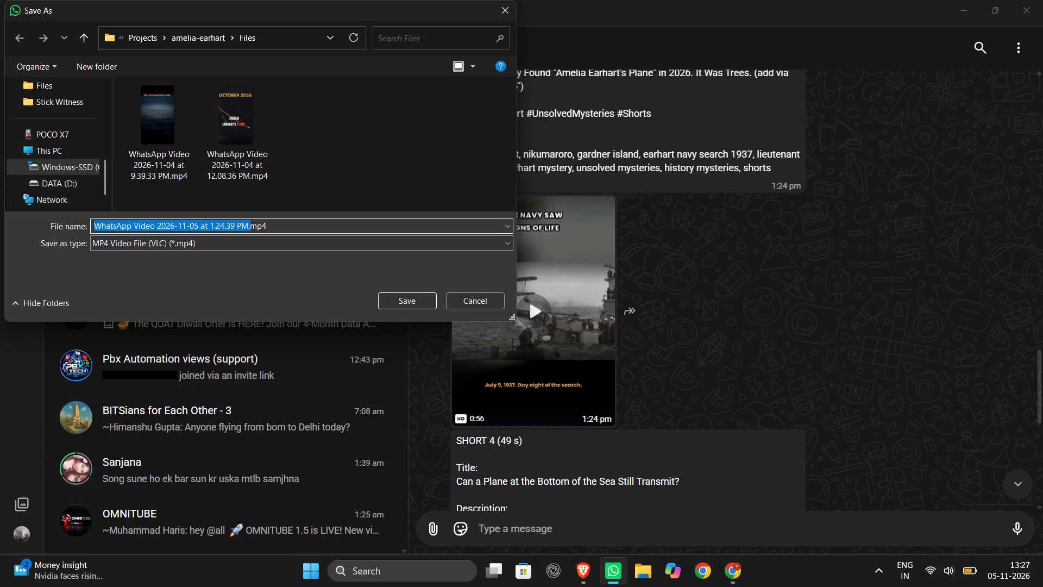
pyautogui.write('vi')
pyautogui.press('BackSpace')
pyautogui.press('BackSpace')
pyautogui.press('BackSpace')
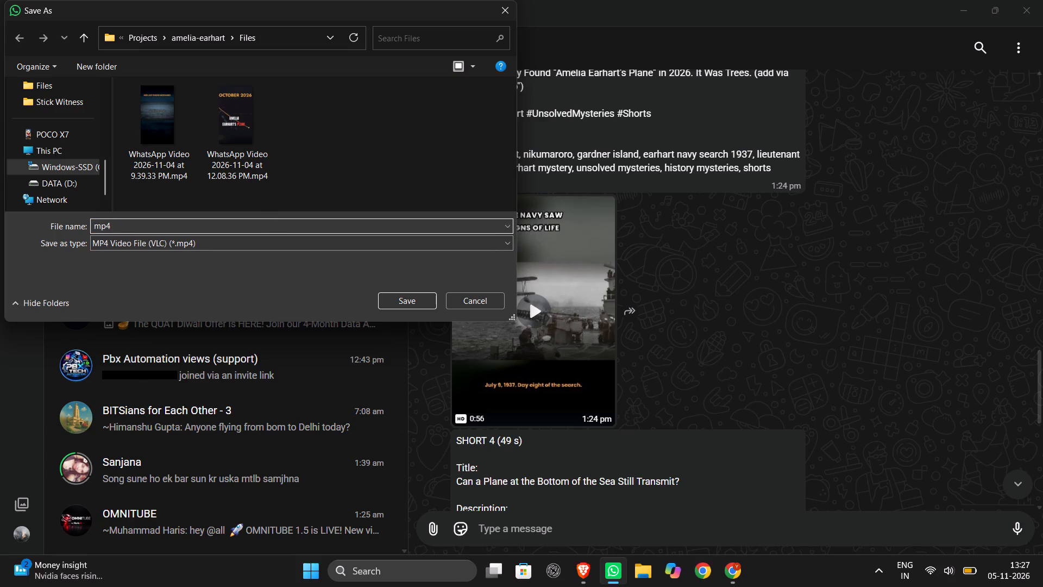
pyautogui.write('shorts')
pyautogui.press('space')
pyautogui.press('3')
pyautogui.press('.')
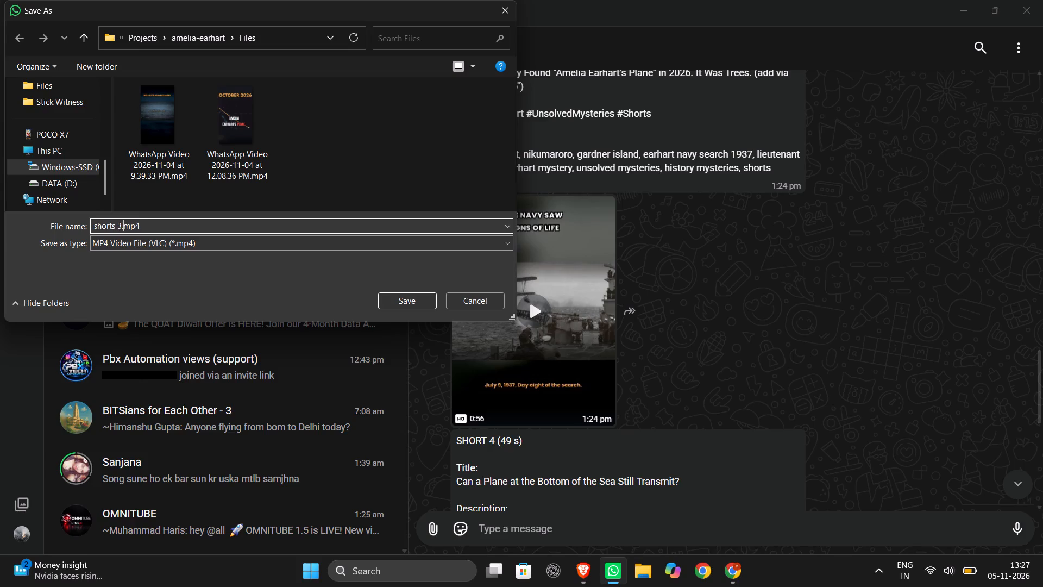
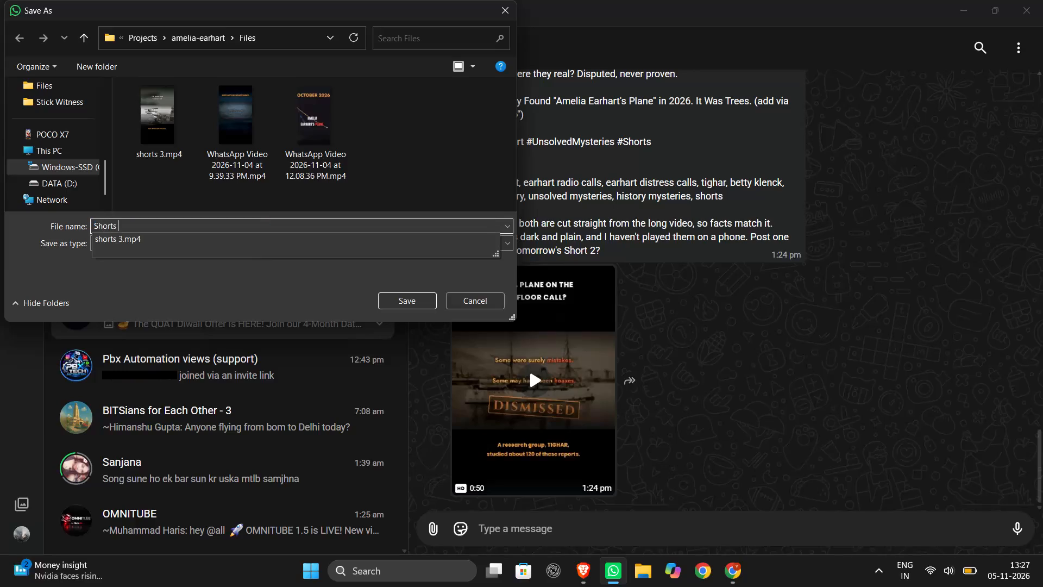
# Complete the name of the video being saved in the amelia-earhart Files folder as "Shorts 4.mp4".
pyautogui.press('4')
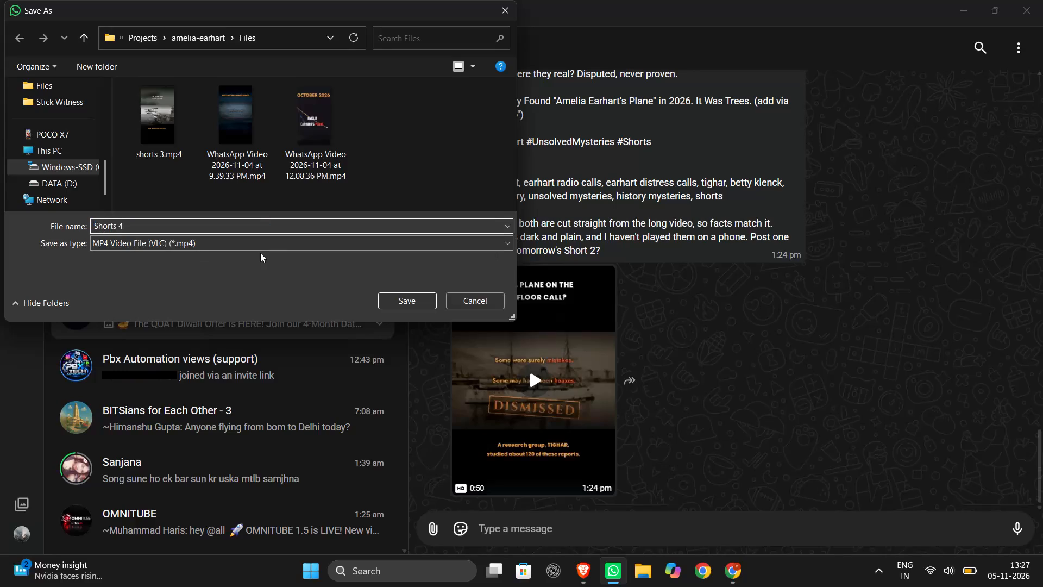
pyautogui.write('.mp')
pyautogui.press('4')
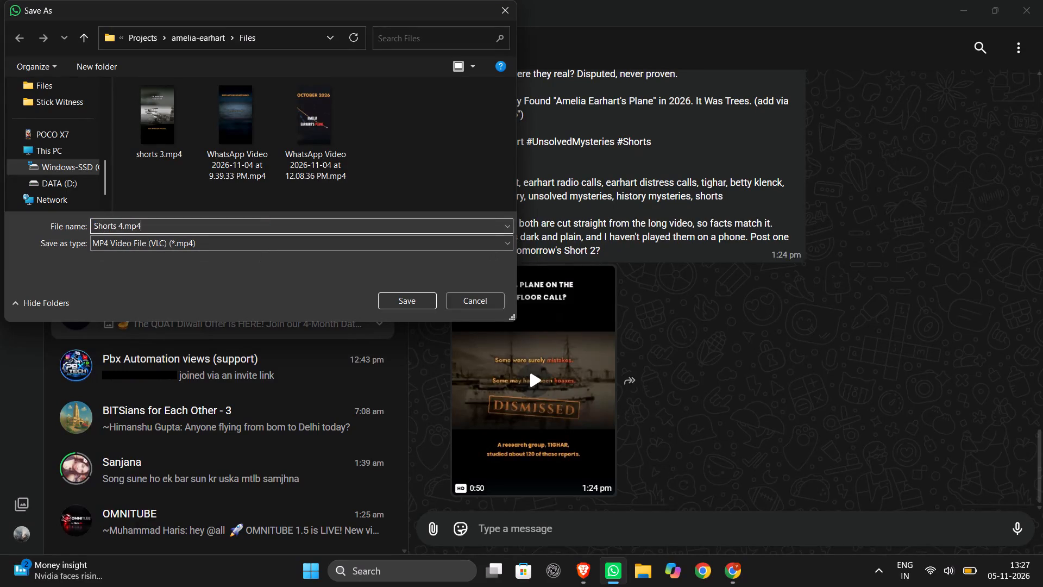
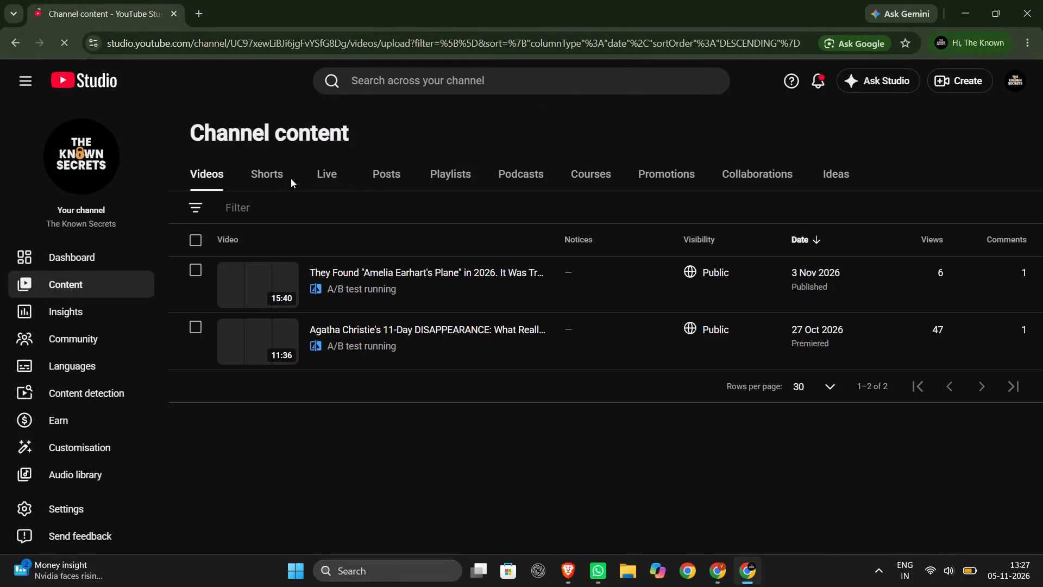
# Open the channel's Shorts list and upload the video file shorts 3.mp4 from the amelia-earhart project's Files folder.
pyautogui.click(254, 170)
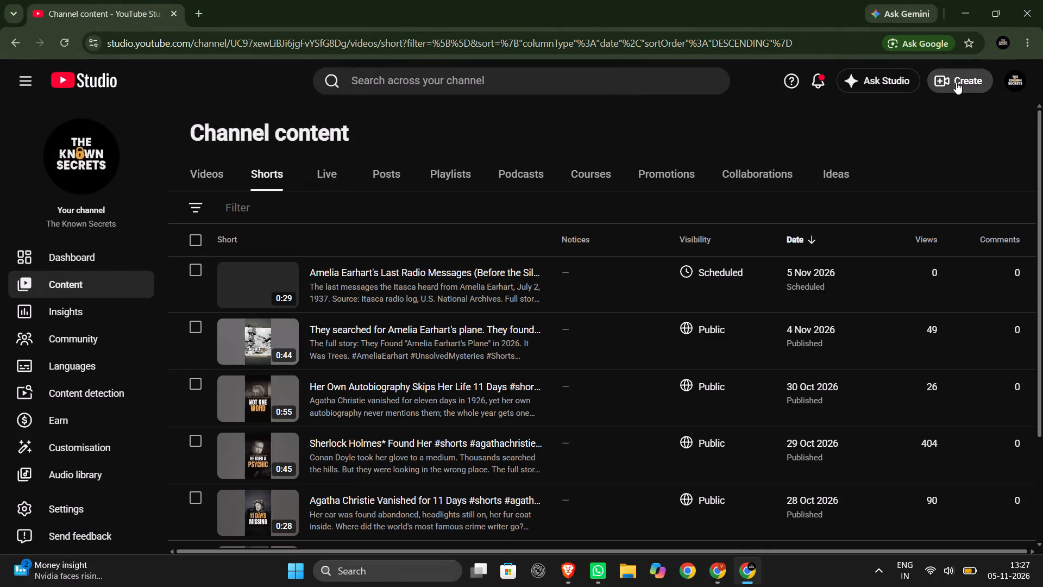
pyautogui.click(938, 76)
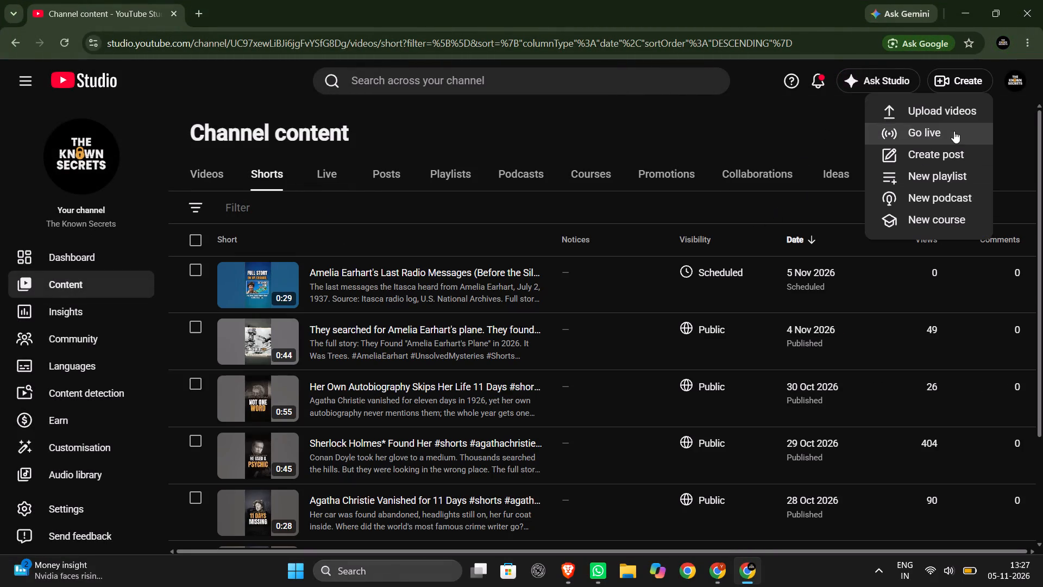
pyautogui.click(941, 108)
pyautogui.moveTo(523, 390); pyautogui.dragTo(525, 385)
pyautogui.click(531, 379)
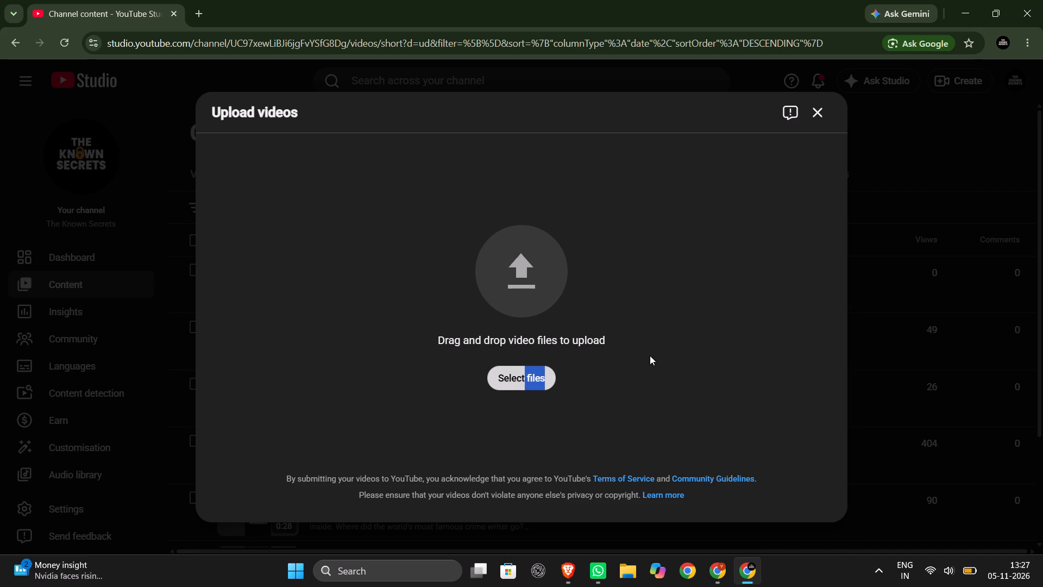
pyautogui.click(519, 284)
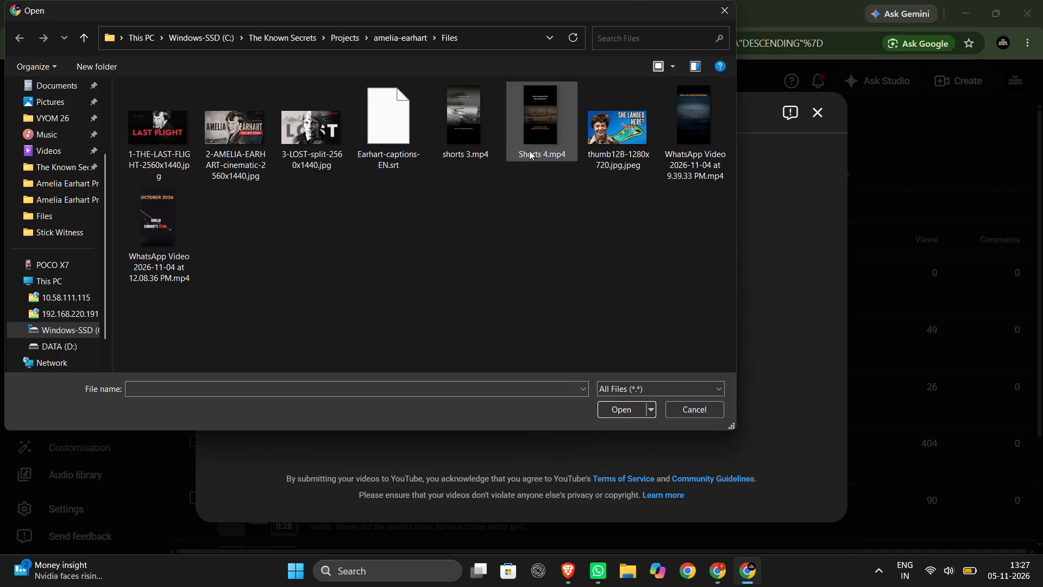
pyautogui.click(451, 124)
pyautogui.click(619, 414)
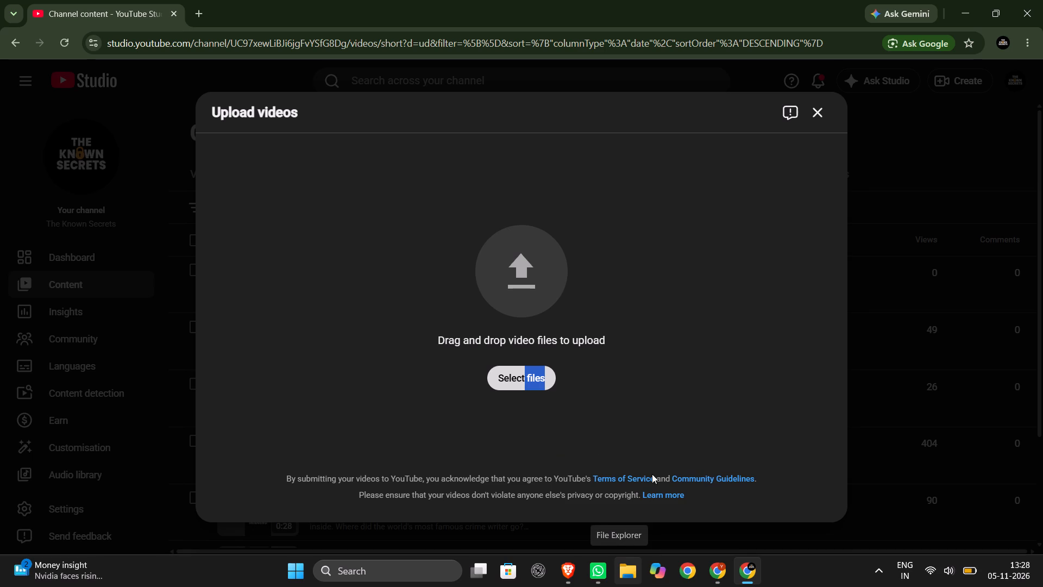
pyautogui.click(695, 320)
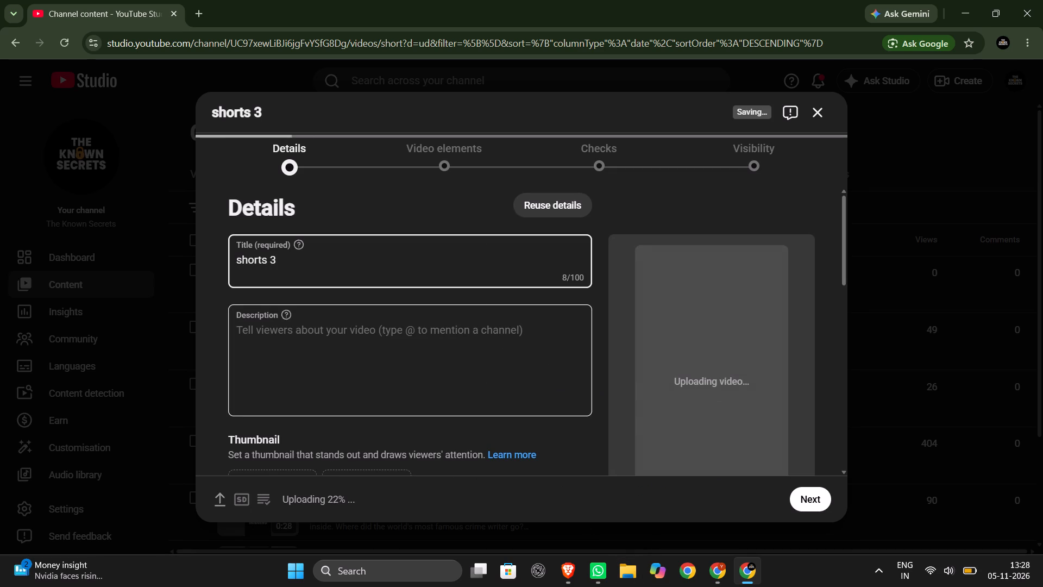
# Switch from the video upload form to another open window.
pyautogui.hotkey('alt', 'Tab')
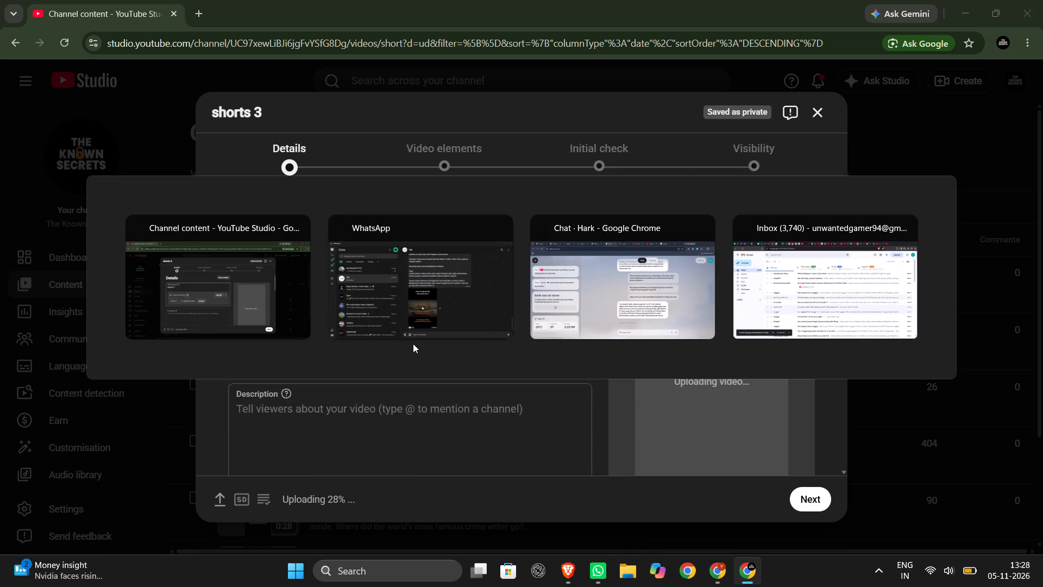
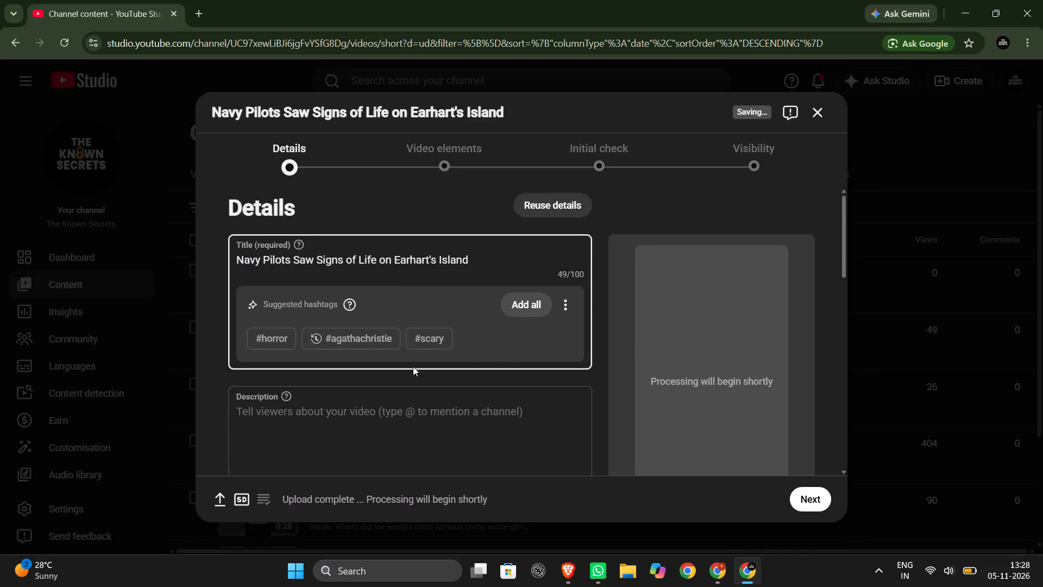
# Add the suggested hashtag #scary to the end of the Short's title.
pyautogui.click(420, 341)
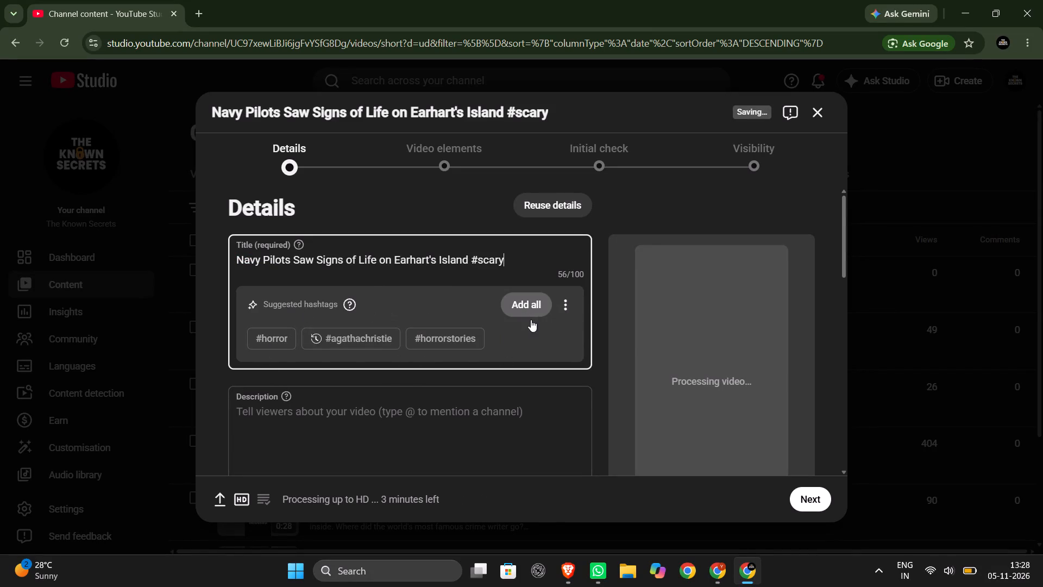
# Open the Short's empty description for editing.
pyautogui.click(426, 409)
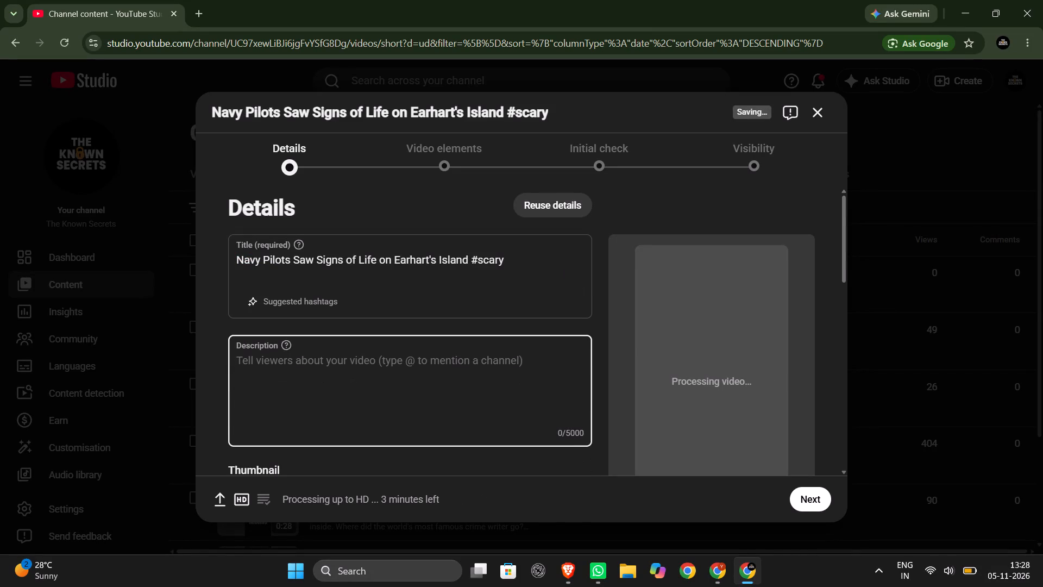
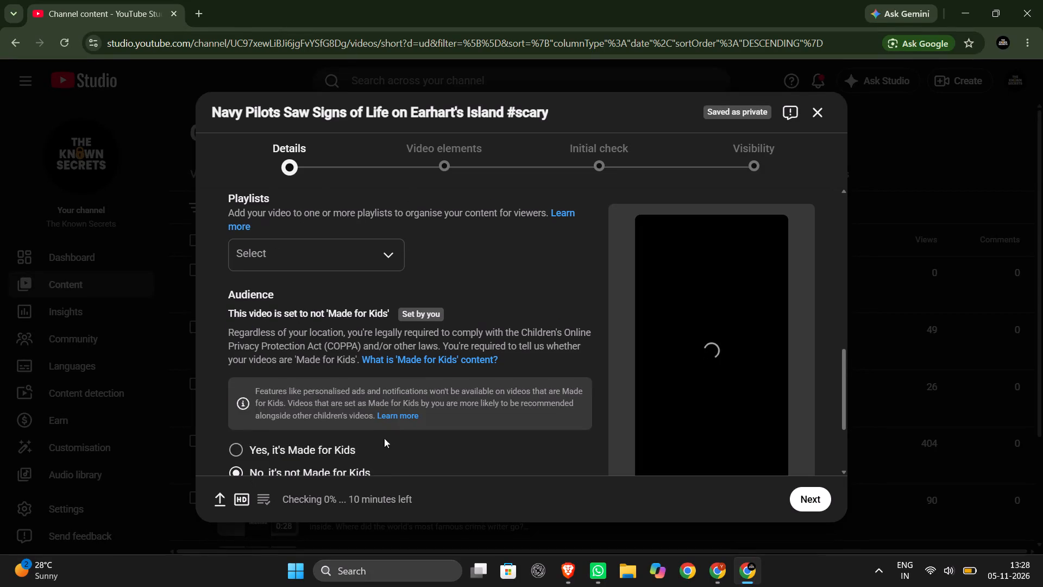
# Expand the additional settings and append the copied tags, including earhart navy search 1937, lieutenant lambrecht, earhart mystery, unsolved mysteries, history mysteries and shorts.
pyautogui.scroll(-2, 337, 442)
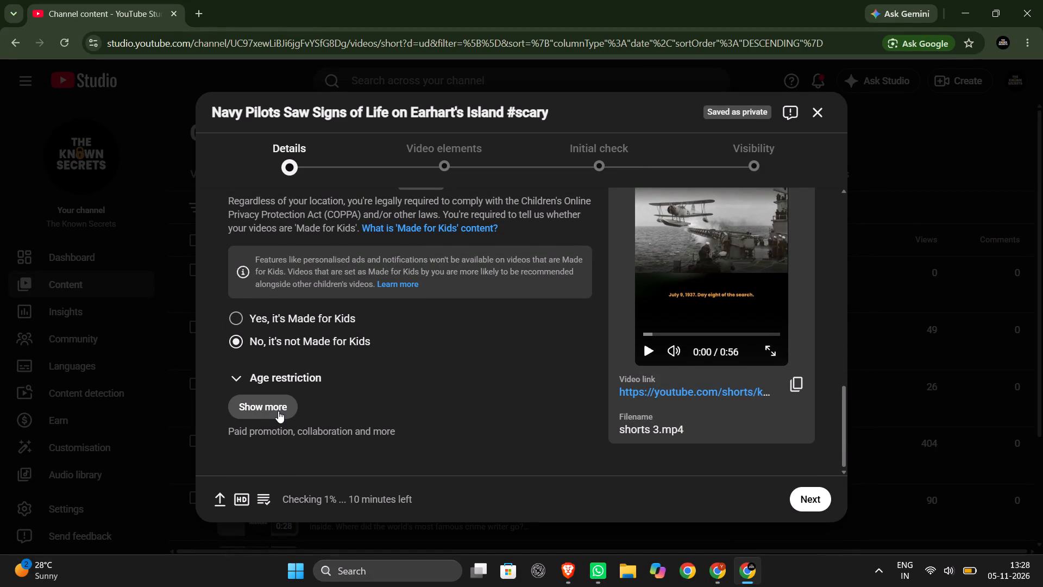
pyautogui.click(278, 410)
pyautogui.scroll(-2, 384, 405)
pyautogui.scroll(-7, 336, 404)
pyautogui.scroll(-3, 265, 298)
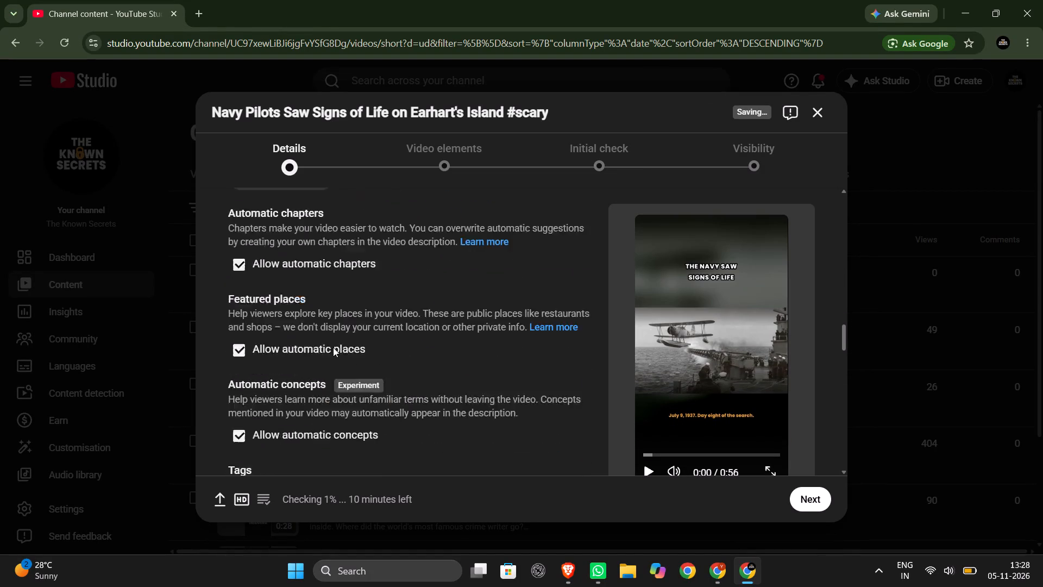
pyautogui.scroll(-2, 306, 361)
pyautogui.click(406, 415)
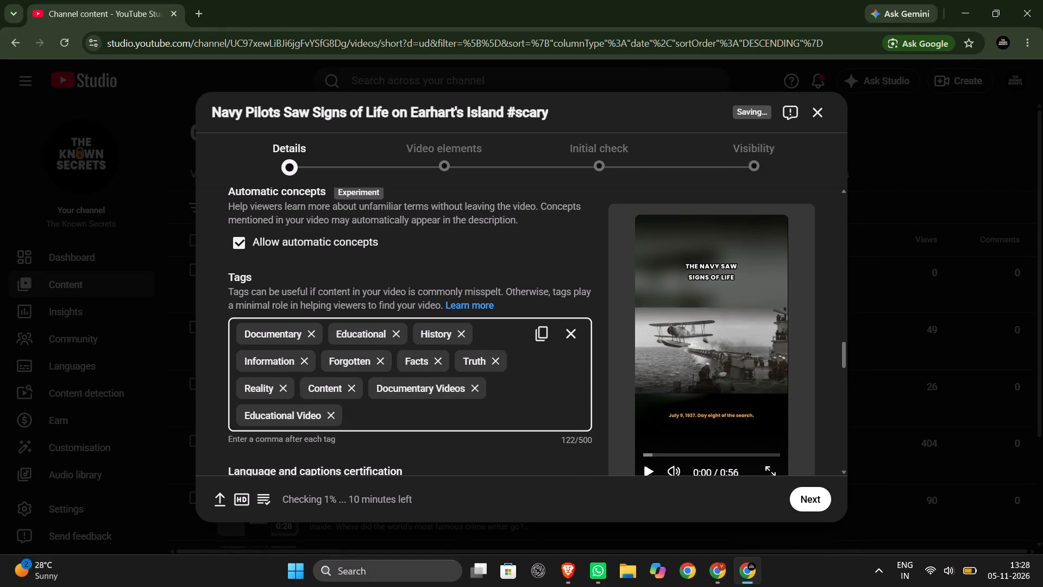
pyautogui.hotkey('ctrl', 'v')
# Review the Short's remaining detail settings, including caption certification, Shorts remixing, category, education options and AI use.
pyautogui.scroll(-4, 488, 426)
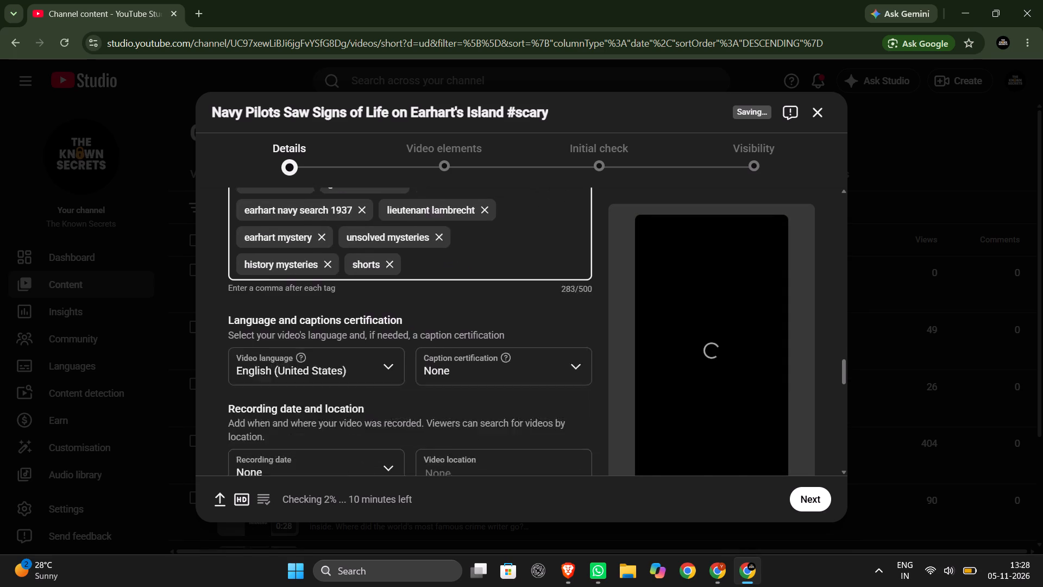
pyautogui.scroll(2, 480, 408)
pyautogui.scroll(-3, 480, 408)
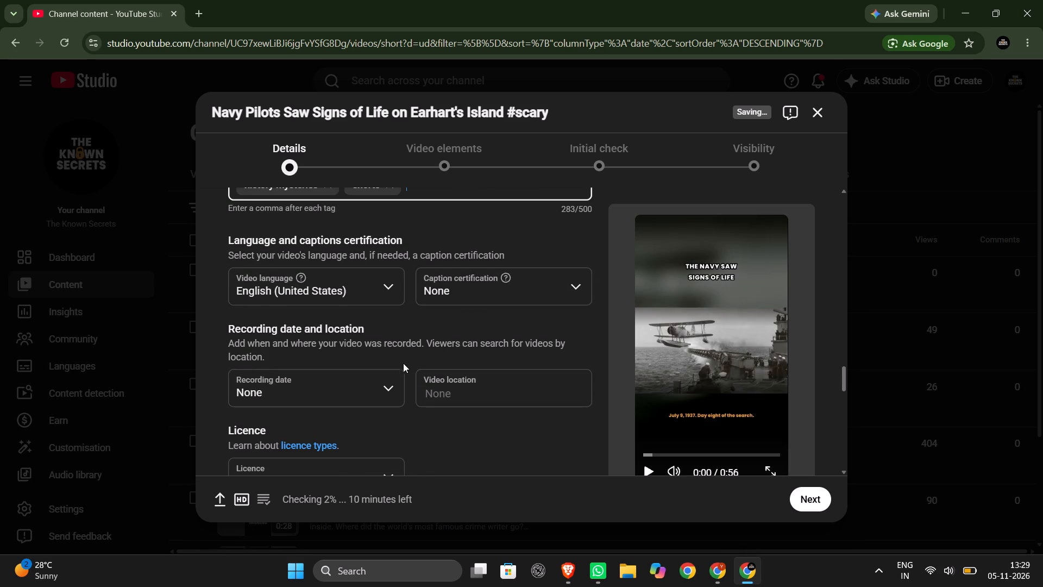
pyautogui.click(523, 304)
pyautogui.click(389, 321)
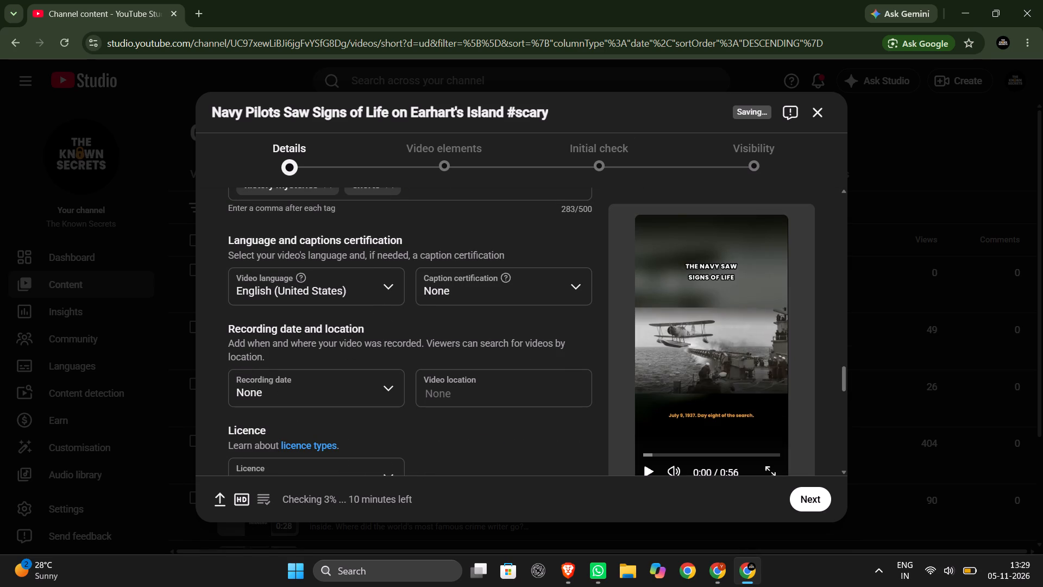
pyautogui.scroll(-3, 281, 363)
pyautogui.scroll(-2, 399, 291)
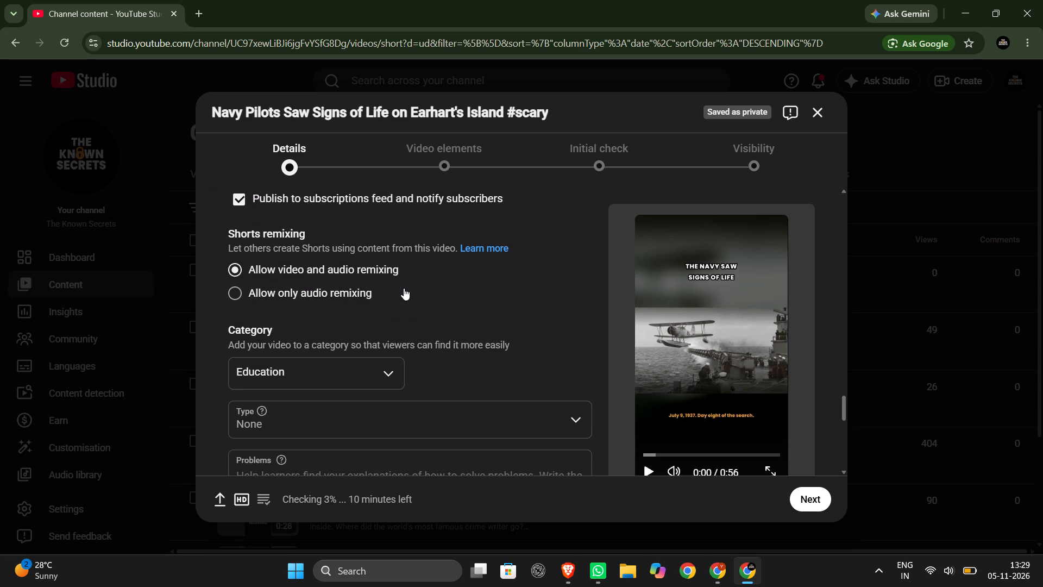
pyautogui.scroll(-3, 456, 395)
pyautogui.scroll(-4, 405, 379)
pyautogui.scroll(2, 381, 337)
pyautogui.click(332, 297)
pyautogui.scroll(17, 414, 317)
pyautogui.click(366, 293)
pyautogui.scroll(-1, 375, 315)
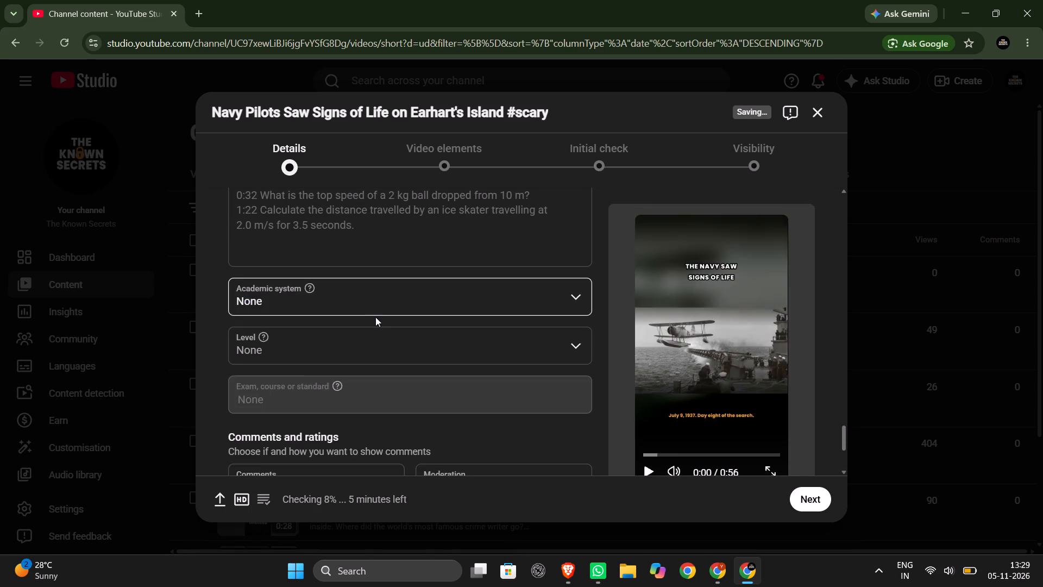
pyautogui.scroll(-2, 375, 317)
pyautogui.scroll(-1, 285, 510)
pyautogui.scroll(9, 431, 403)
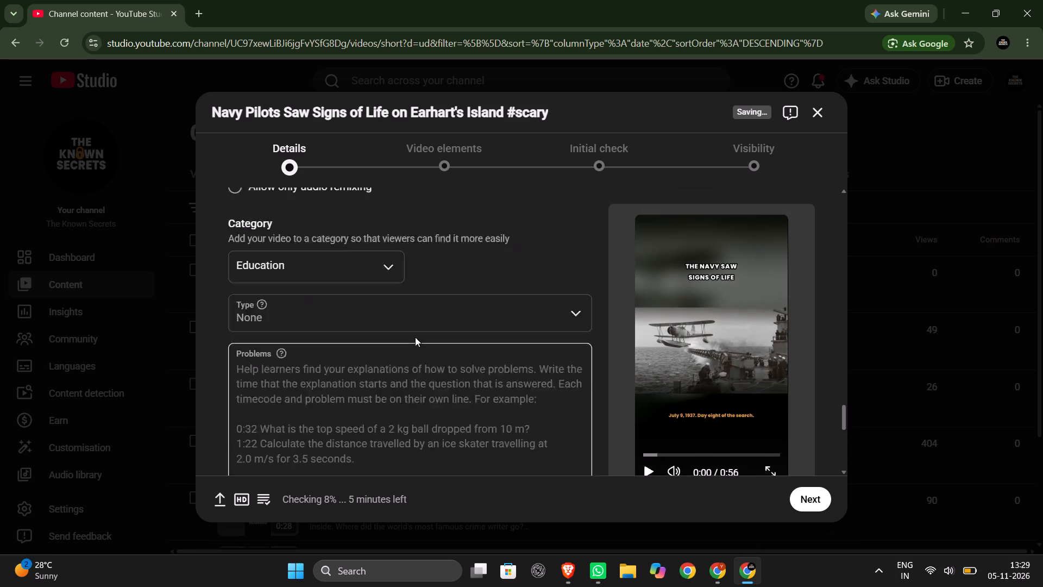
pyautogui.scroll(6, 415, 337)
pyautogui.scroll(-3, 408, 370)
pyautogui.scroll(17, 395, 381)
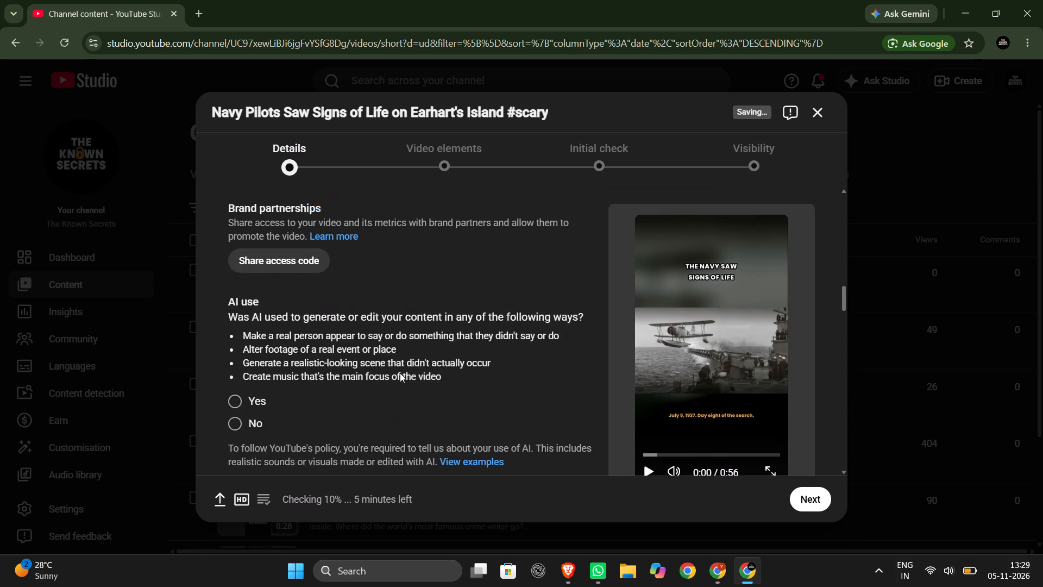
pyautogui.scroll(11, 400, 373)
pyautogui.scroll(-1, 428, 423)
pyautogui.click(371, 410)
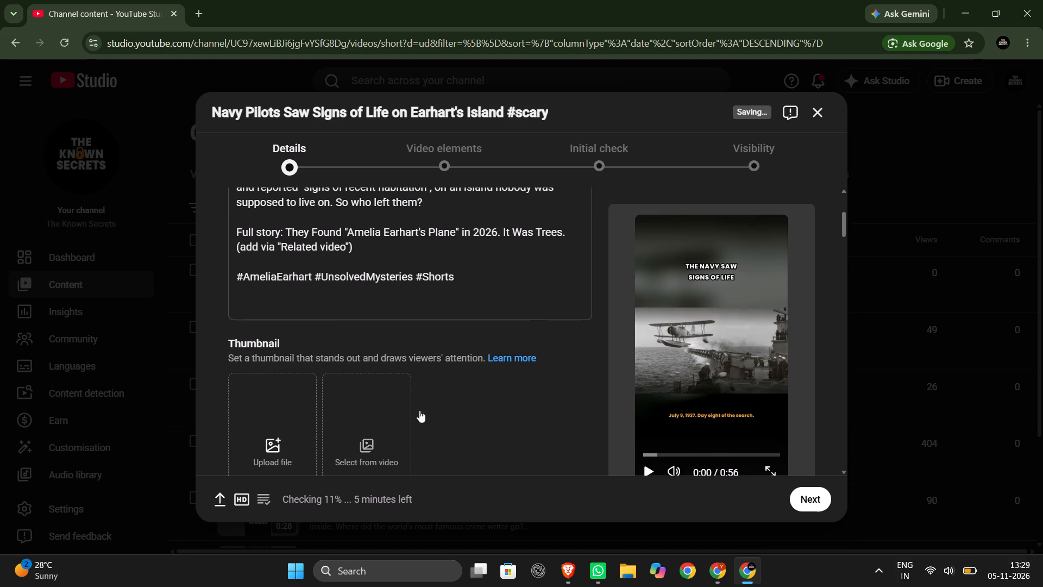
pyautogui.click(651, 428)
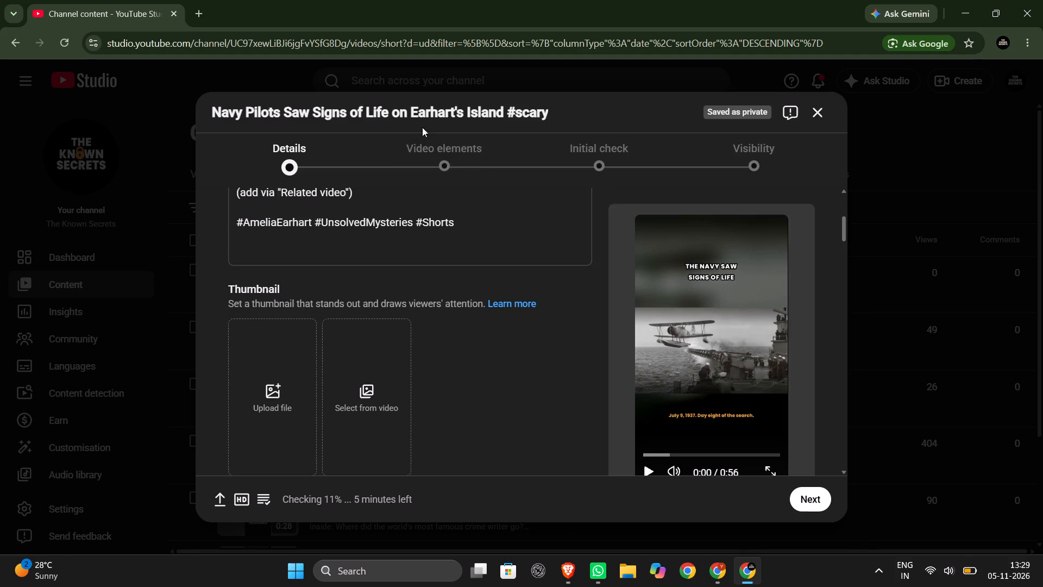
# Add the long video They Found "Amelia Earhart's Plane" as the Short's related video and continue to the initial check.
pyautogui.click(464, 172)
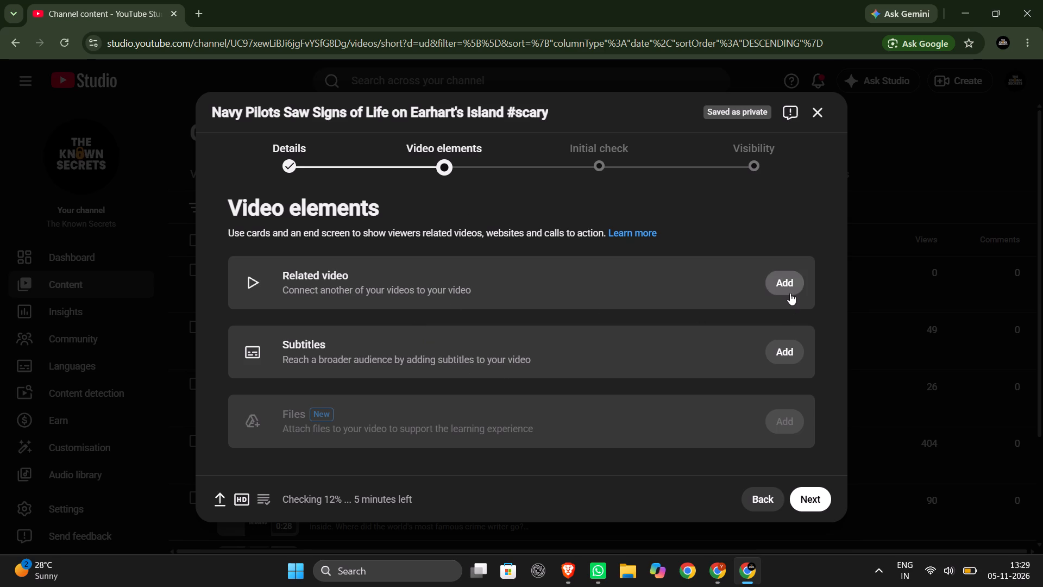
pyautogui.click(789, 289)
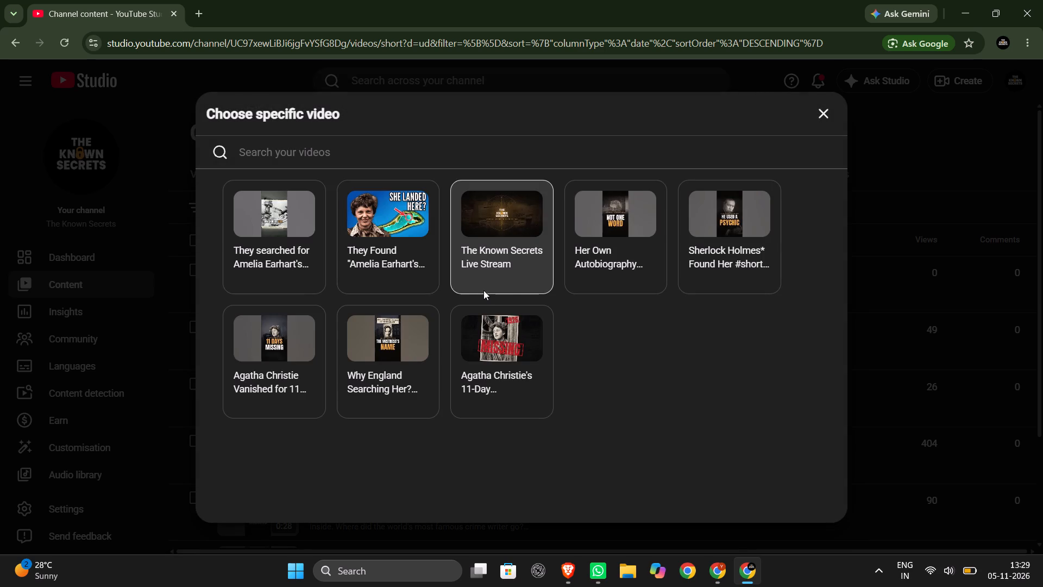
pyautogui.click(413, 234)
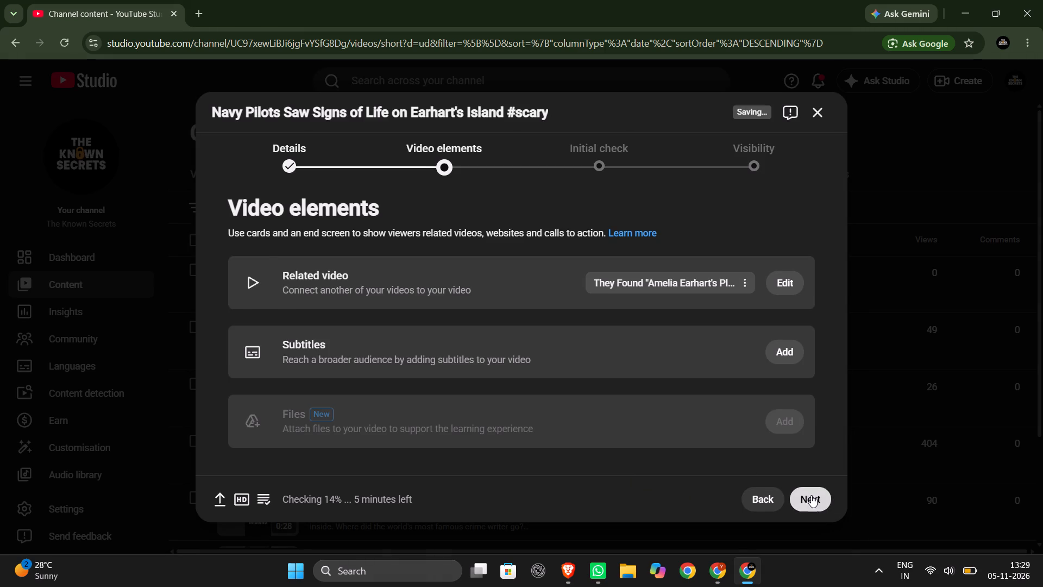
pyautogui.click(811, 495)
# Return to the Short's details and open the selection of a video frame for the thumbnail.
pyautogui.click(306, 157)
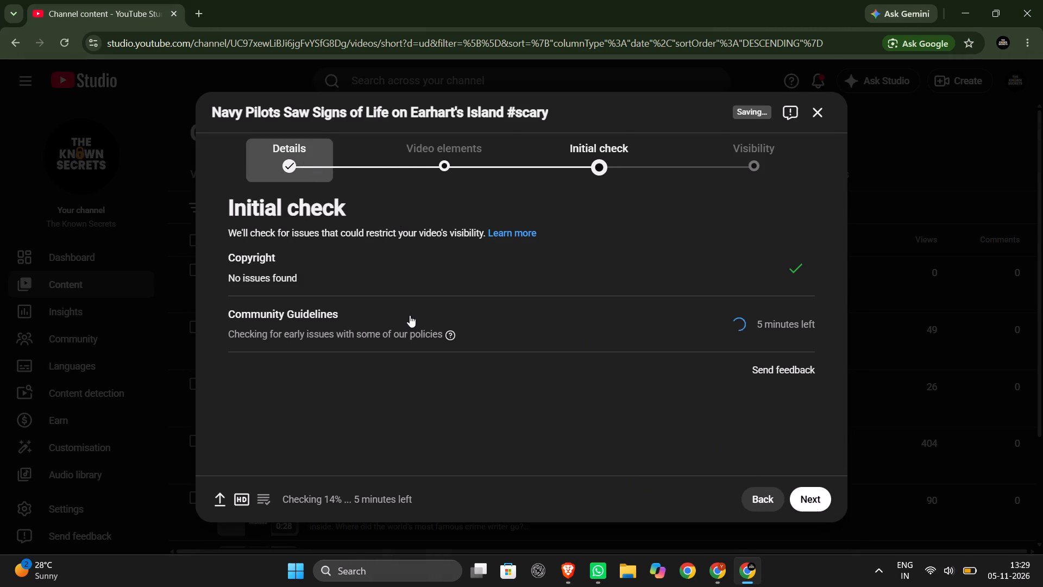
pyautogui.scroll(-5, 409, 315)
pyautogui.click(369, 350)
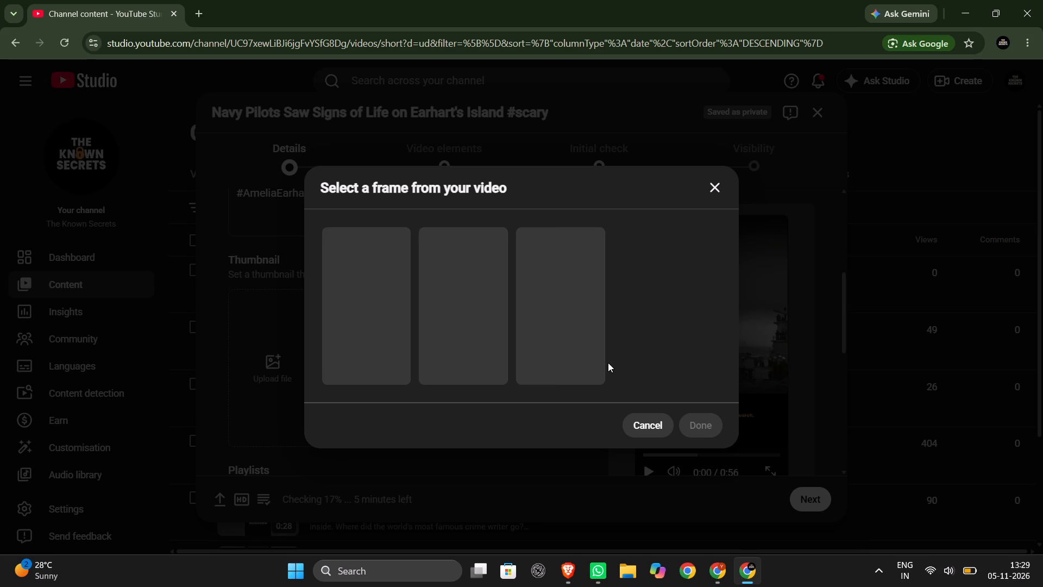
# Switch from the YouTube Studio window to WhatsApp.
pyautogui.hotkey('alt', 'Tab')
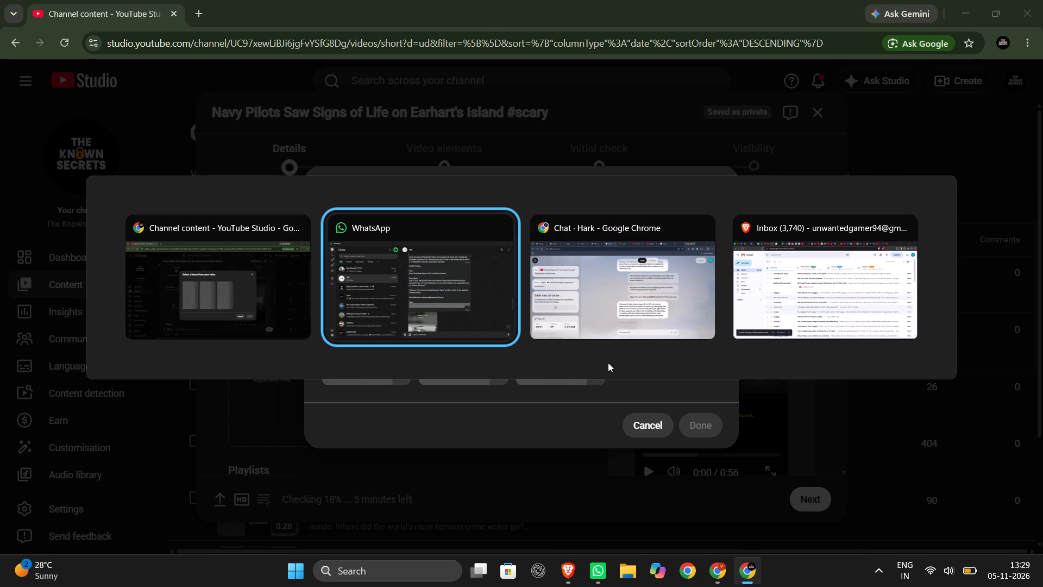
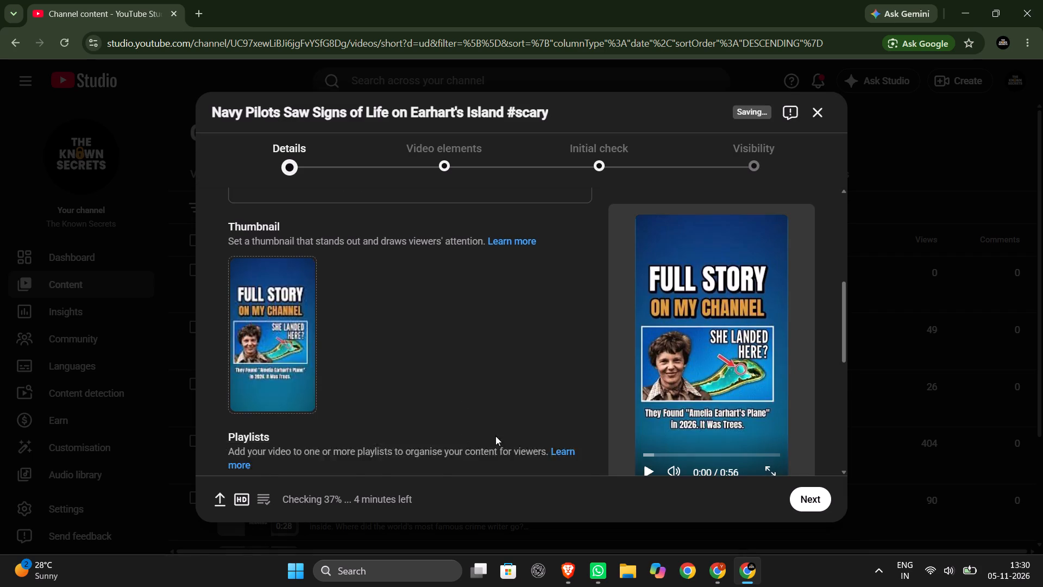
# Review the rest of the Short's details, from the thumbnail through the audience and age restriction settings.
pyautogui.scroll(-4, 553, 408)
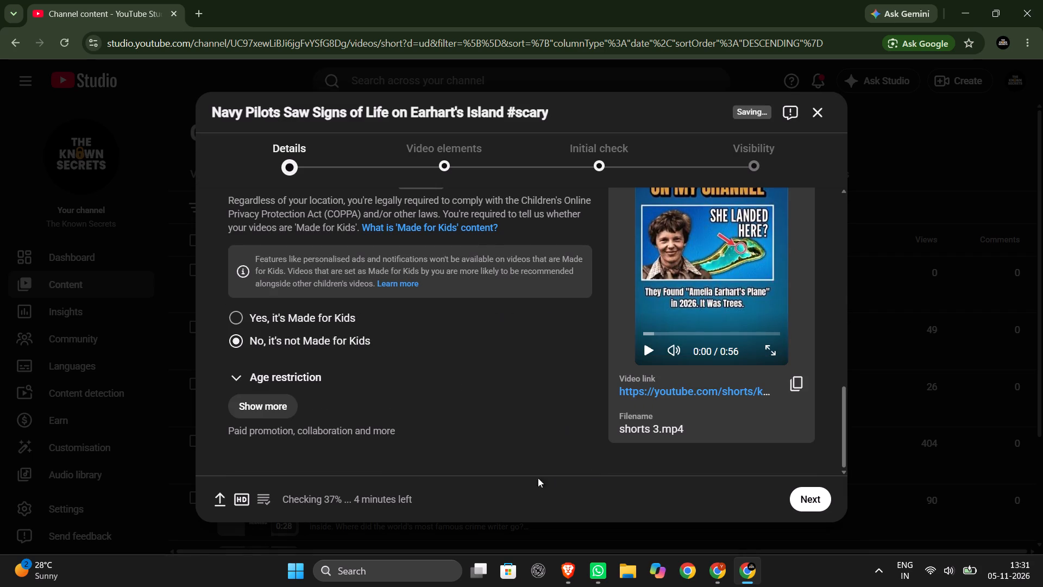
pyautogui.scroll(-6, 444, 376)
pyautogui.scroll(-4, 671, 380)
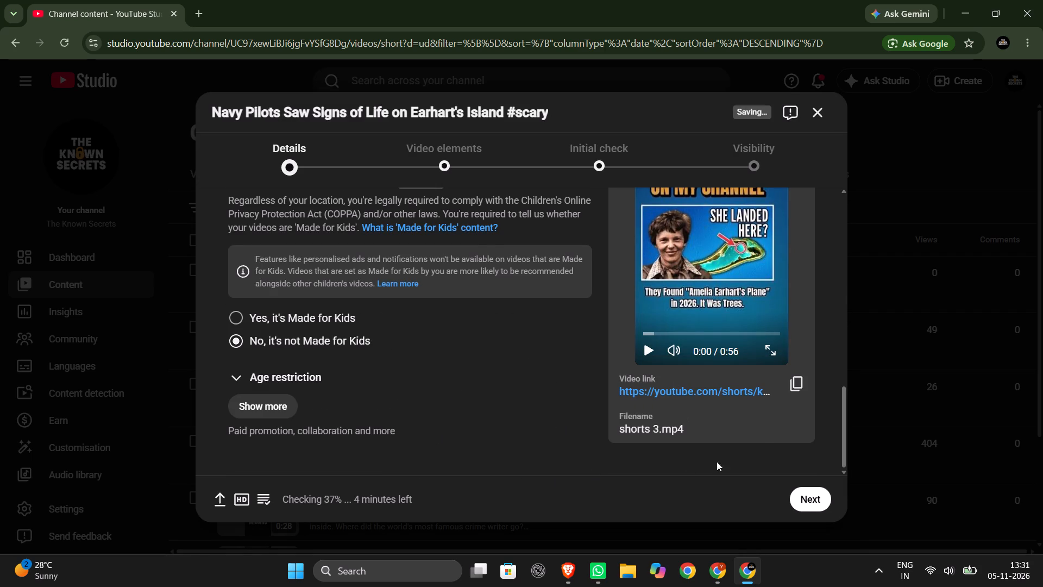
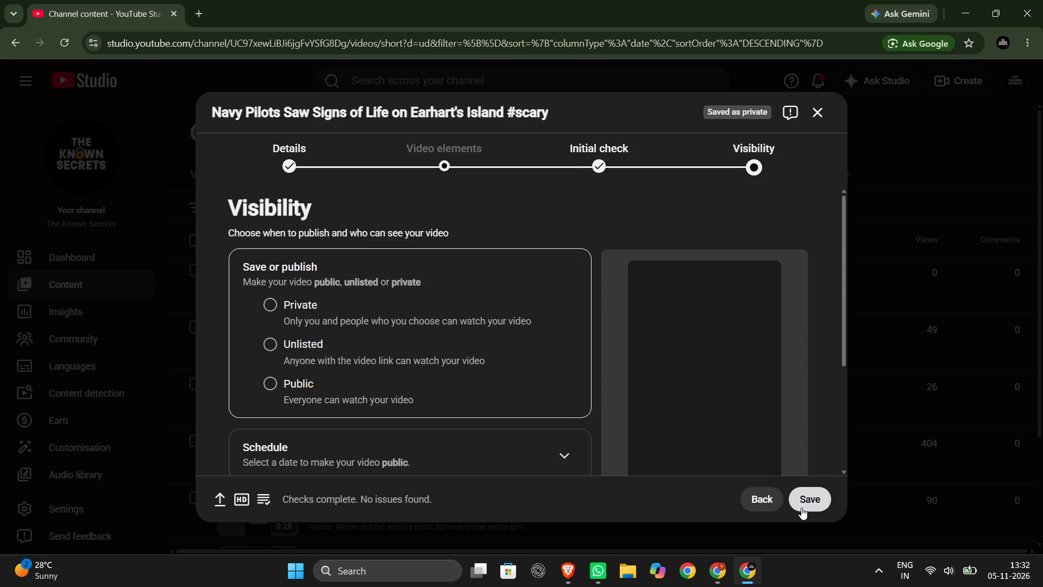
# Set the Short to be scheduled as public on 6 Nov 2026, with a publish time of 22:30.
pyautogui.scroll(-2, 643, 375)
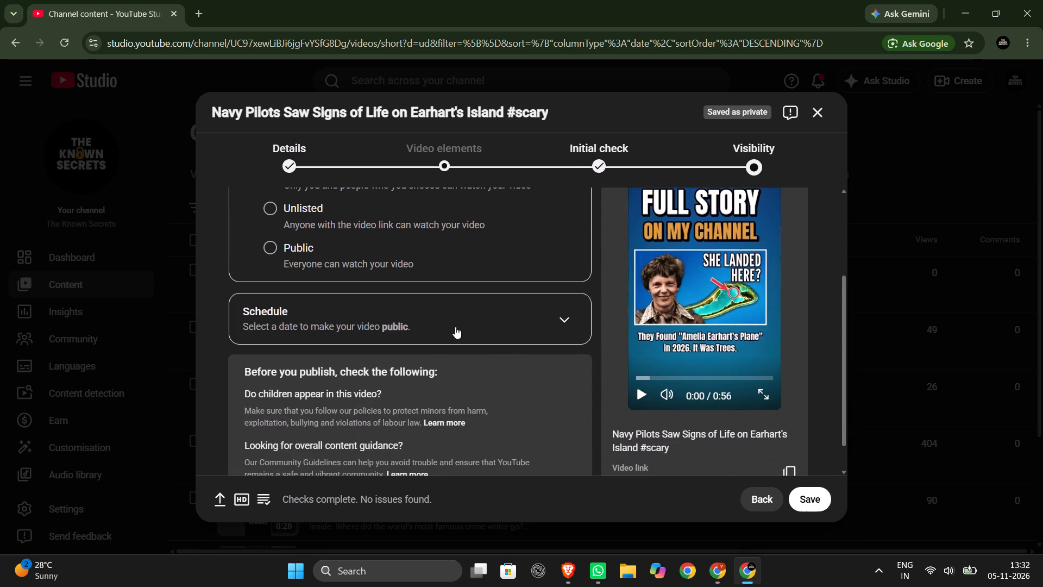
pyautogui.click(495, 329)
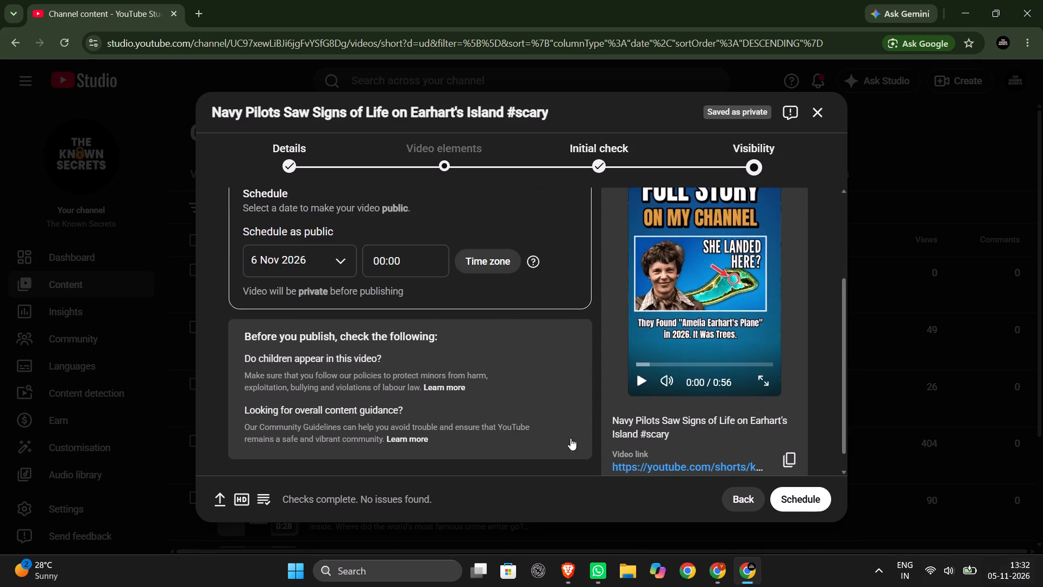
pyautogui.click(403, 255)
pyautogui.scroll(-14, 410, 391)
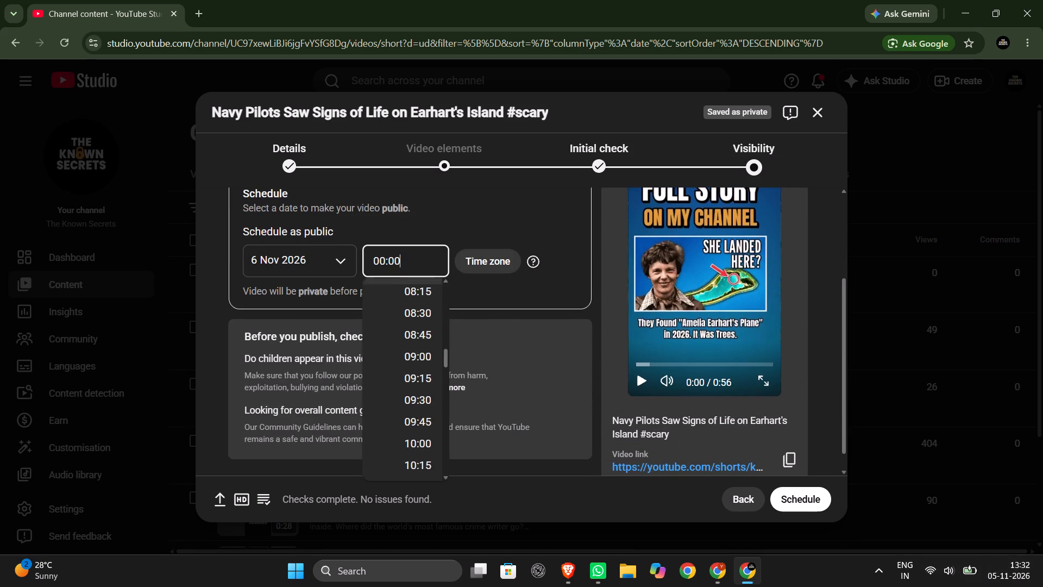
pyautogui.scroll(-20, 426, 413)
pyautogui.scroll(-7, 426, 413)
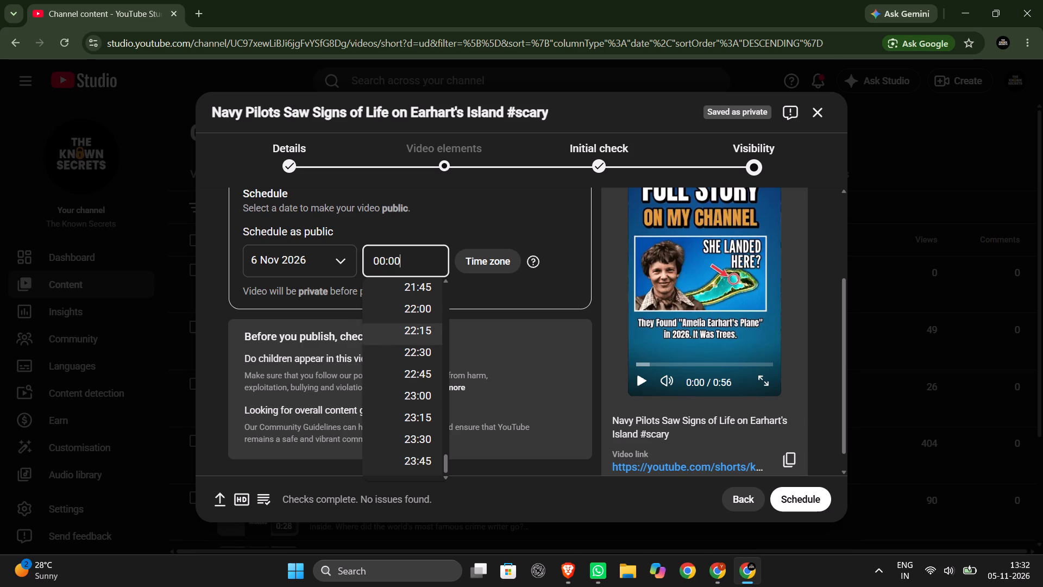
pyautogui.click(412, 352)
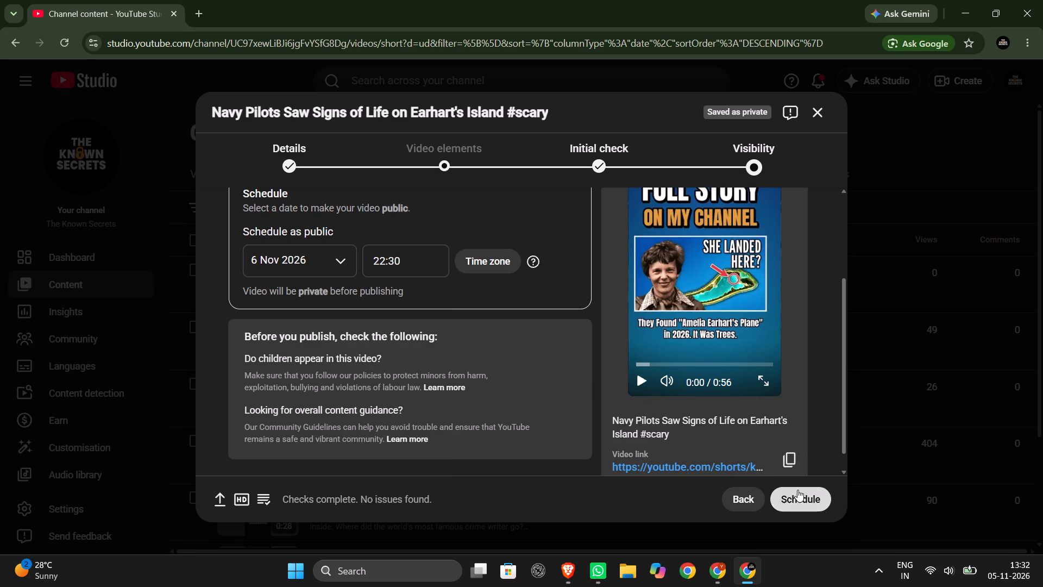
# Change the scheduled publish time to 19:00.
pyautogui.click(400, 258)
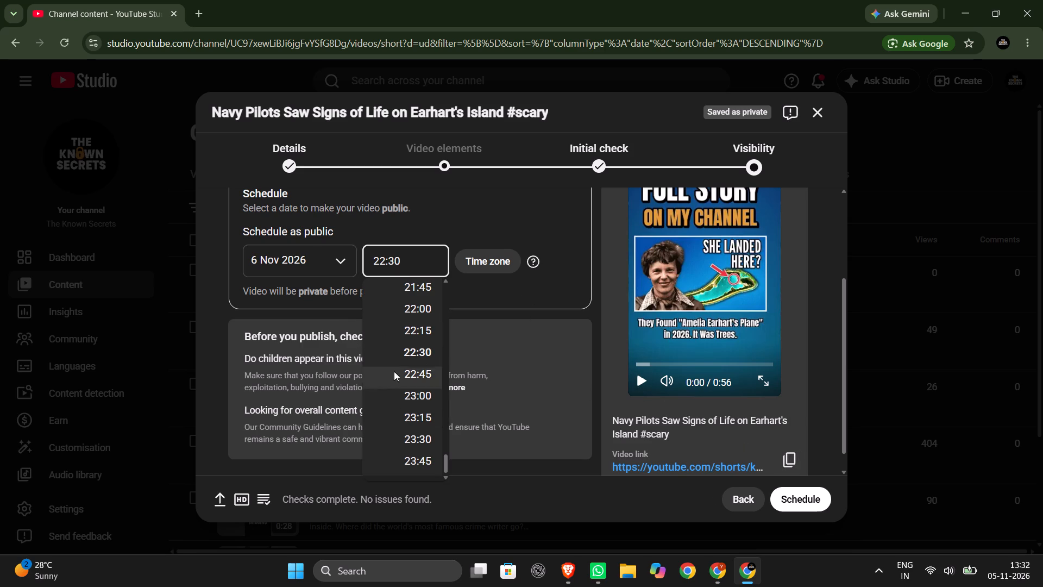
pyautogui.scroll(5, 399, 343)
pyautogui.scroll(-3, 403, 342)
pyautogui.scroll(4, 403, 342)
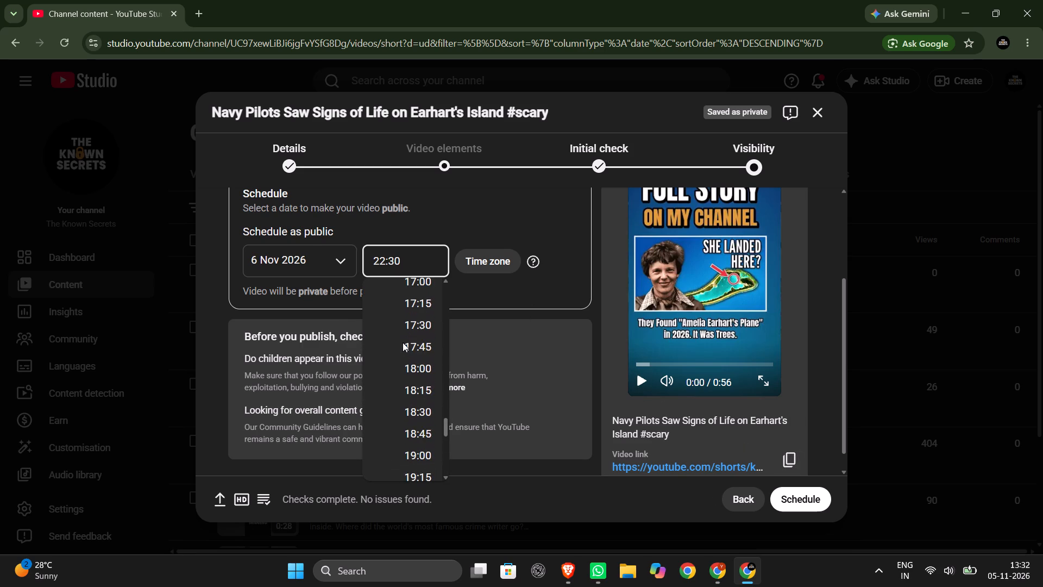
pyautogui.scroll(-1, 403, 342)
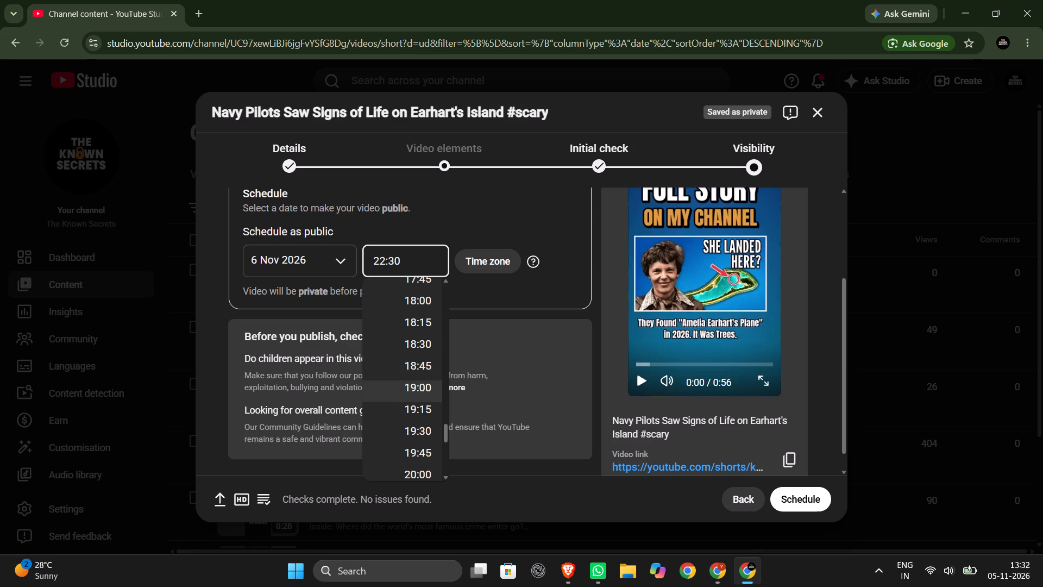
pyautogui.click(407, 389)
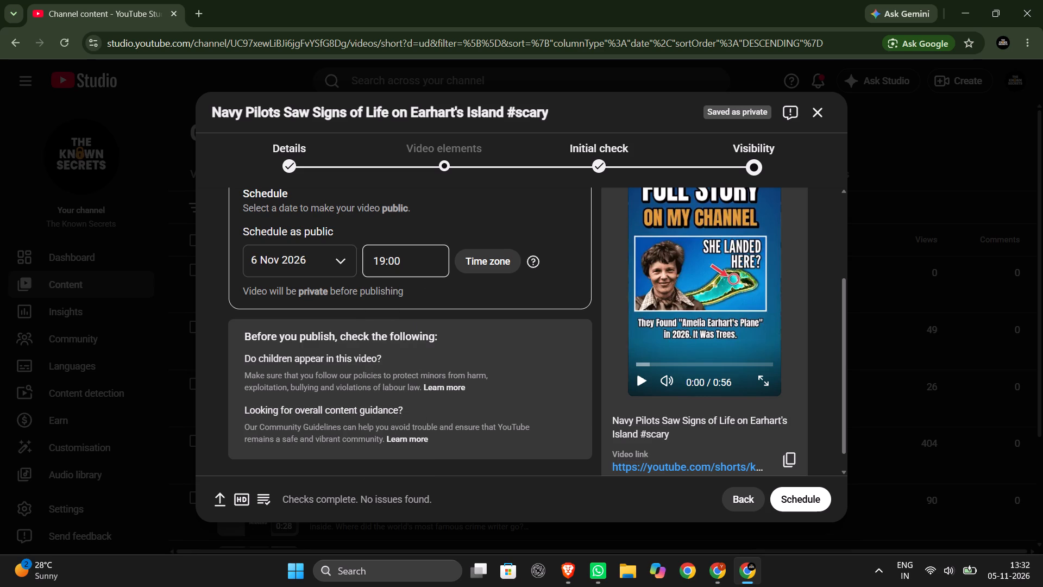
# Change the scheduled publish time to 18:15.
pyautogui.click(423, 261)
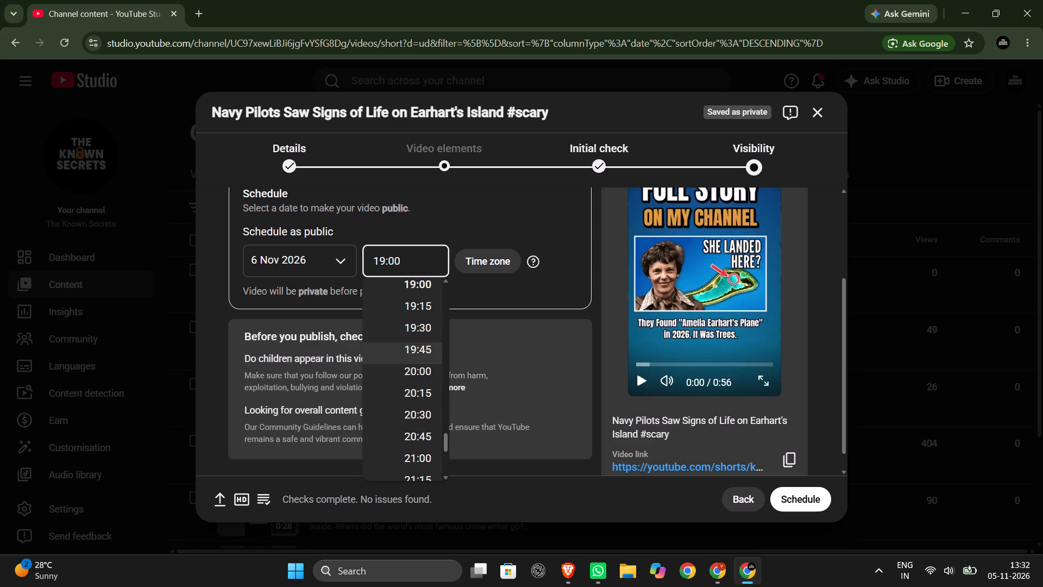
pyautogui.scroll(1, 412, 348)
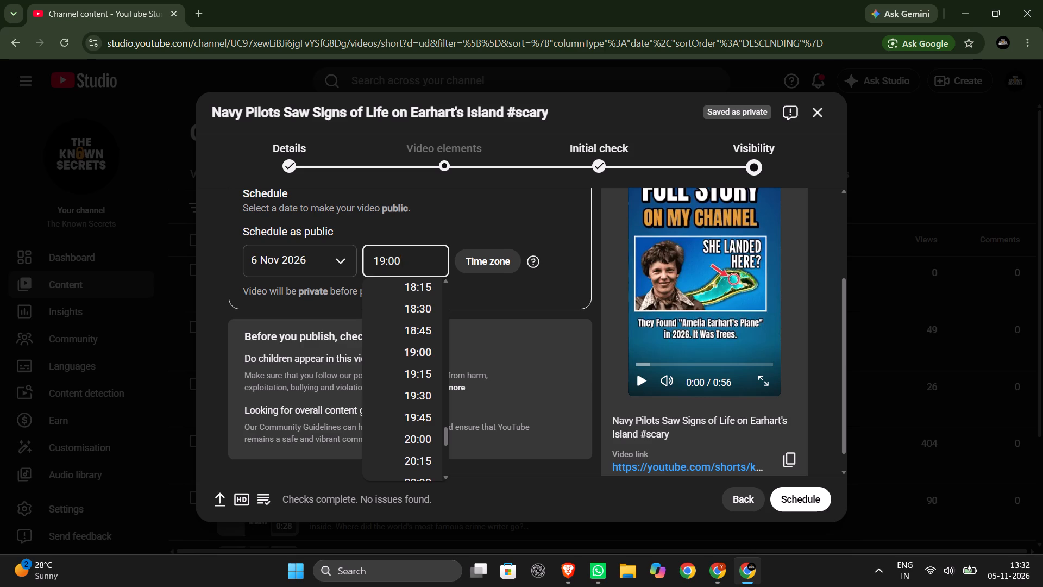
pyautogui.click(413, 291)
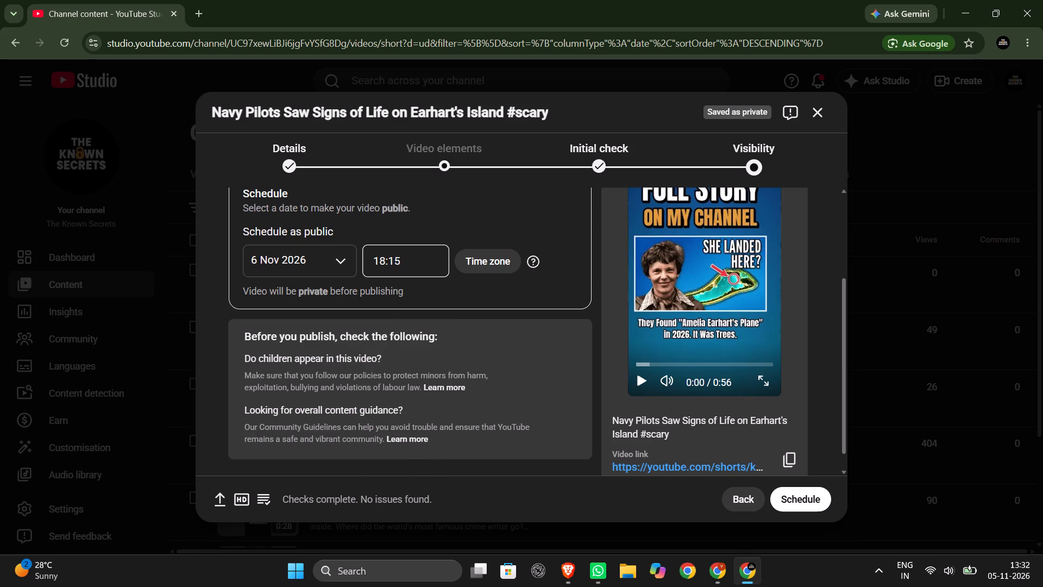
# Set the publish time to 18:30, schedule the Short, and close the confirmation.
pyautogui.click(401, 266)
pyautogui.click(400, 307)
pyautogui.click(810, 499)
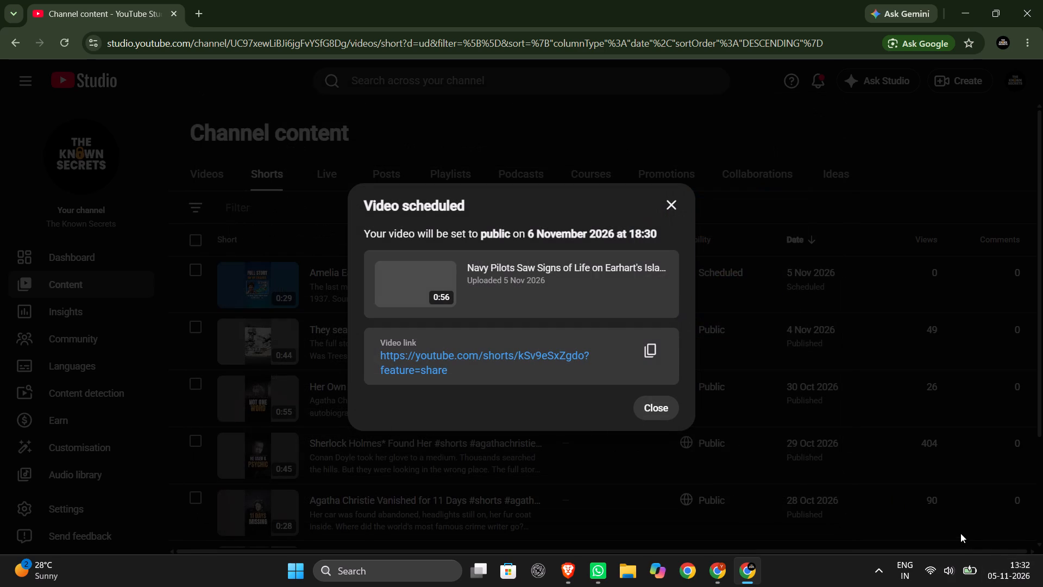
pyautogui.click(660, 406)
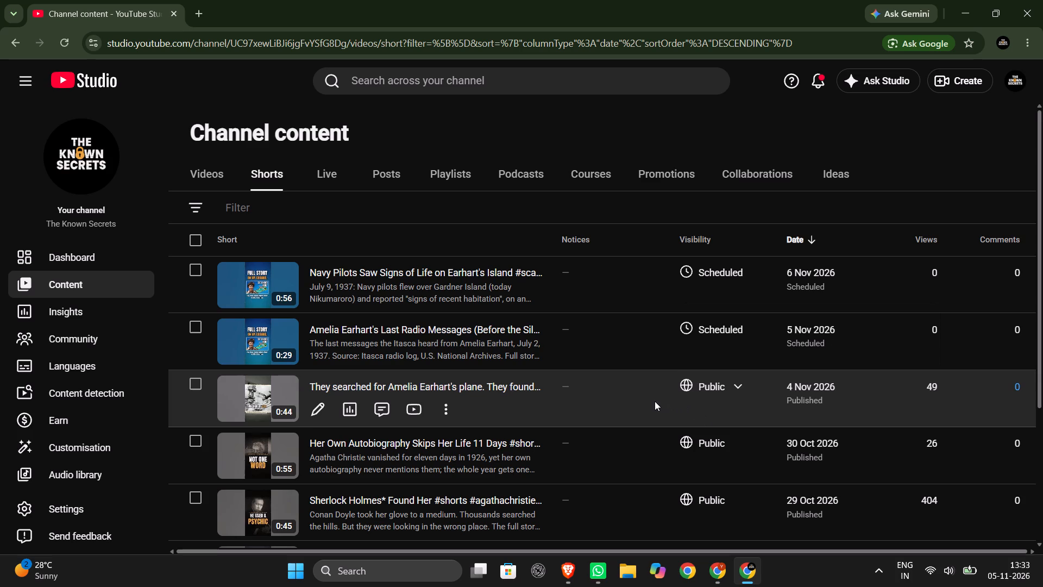
# Start a new video upload with Shorts 4.mp4 from the amelia-earhart project's Files folder.
pyautogui.click(946, 78)
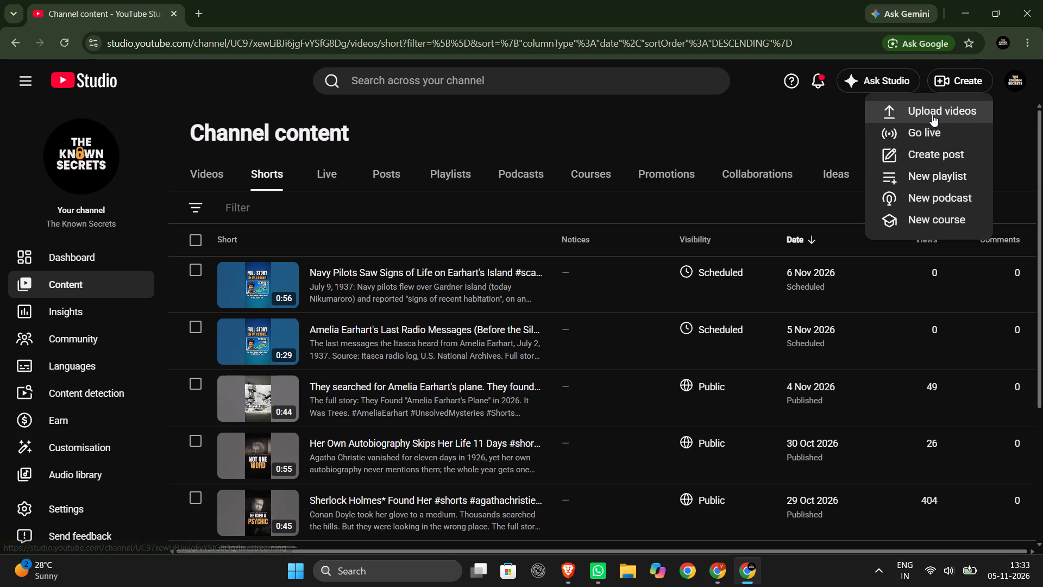
pyautogui.click(930, 117)
pyautogui.click(545, 380)
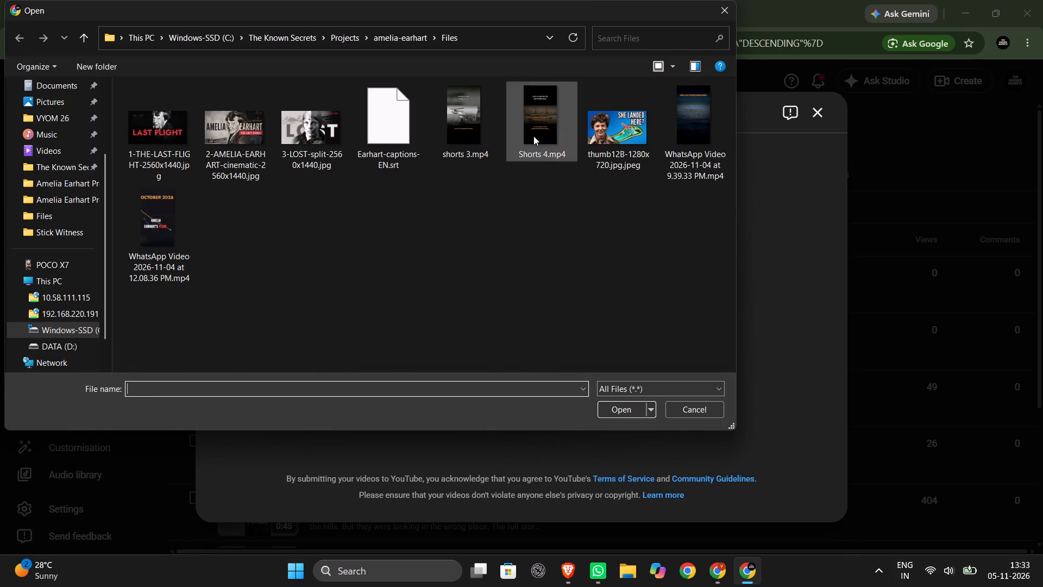
pyautogui.click(533, 136)
pyautogui.click(614, 410)
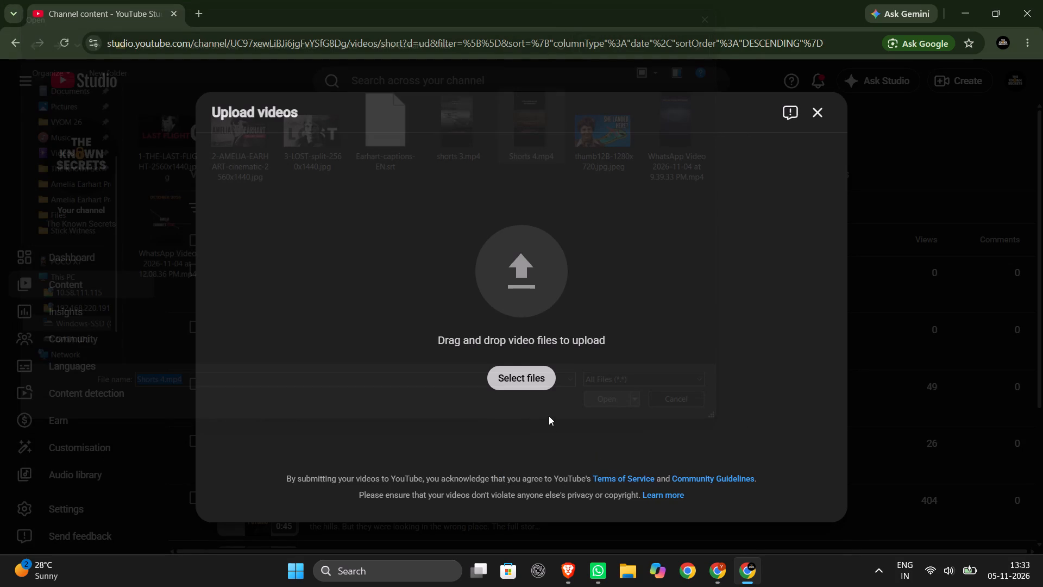
pyautogui.click(519, 377)
pyautogui.click(689, 233)
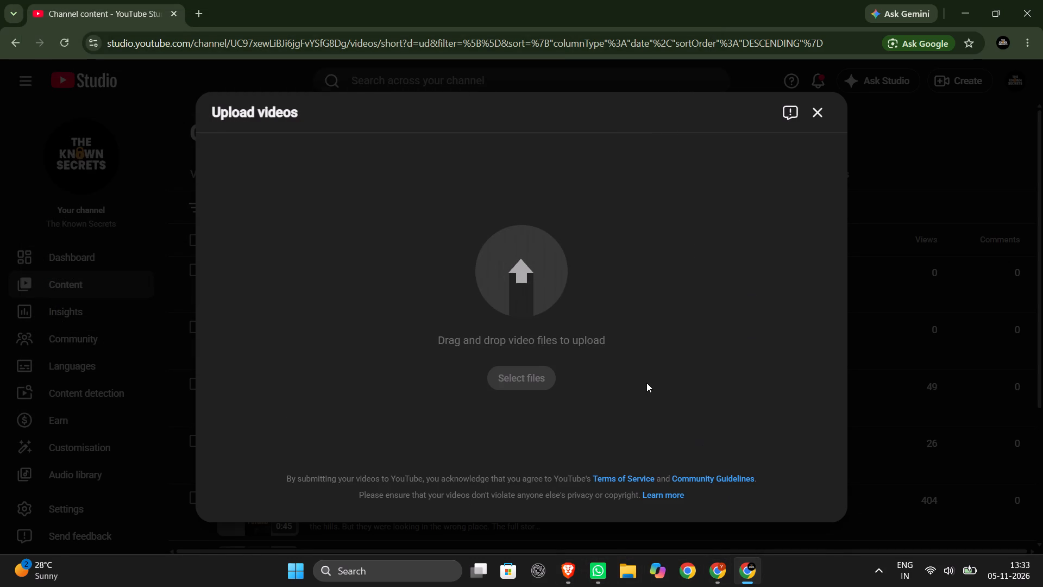
pyautogui.click(639, 363)
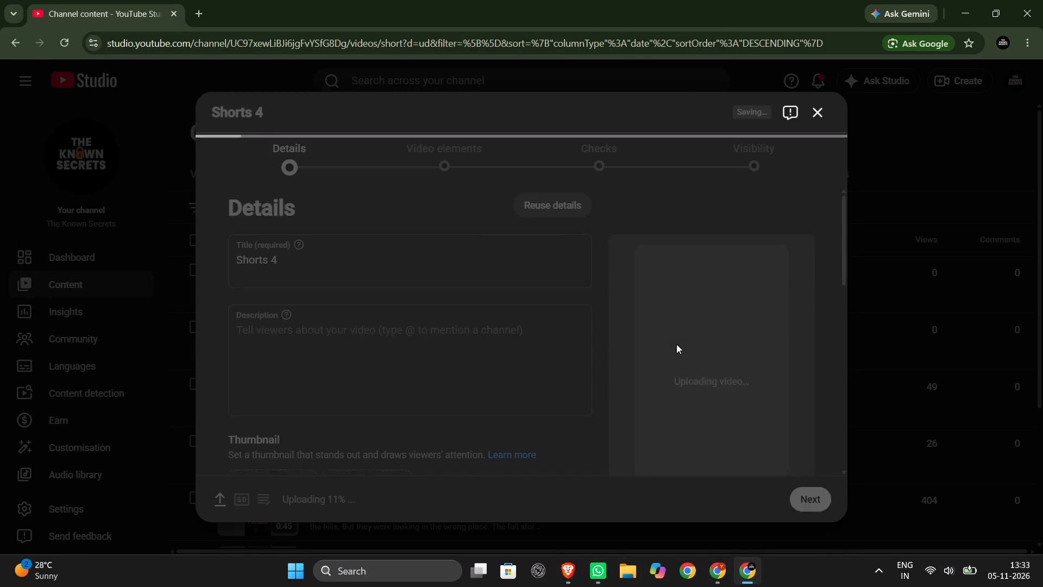
# Switch to the Hark chat window.
pyautogui.hotkey('alt', 'Tab')
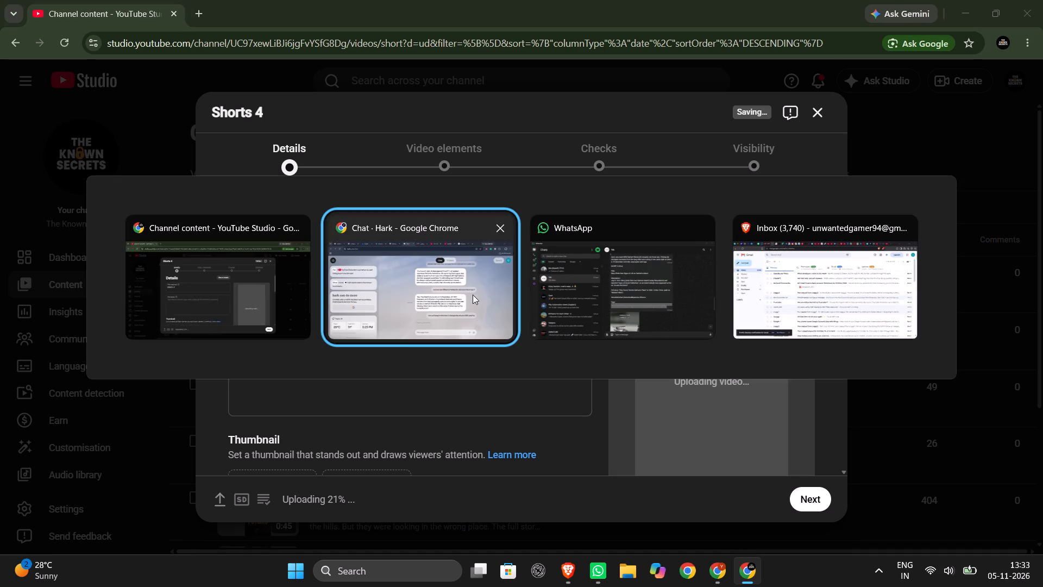
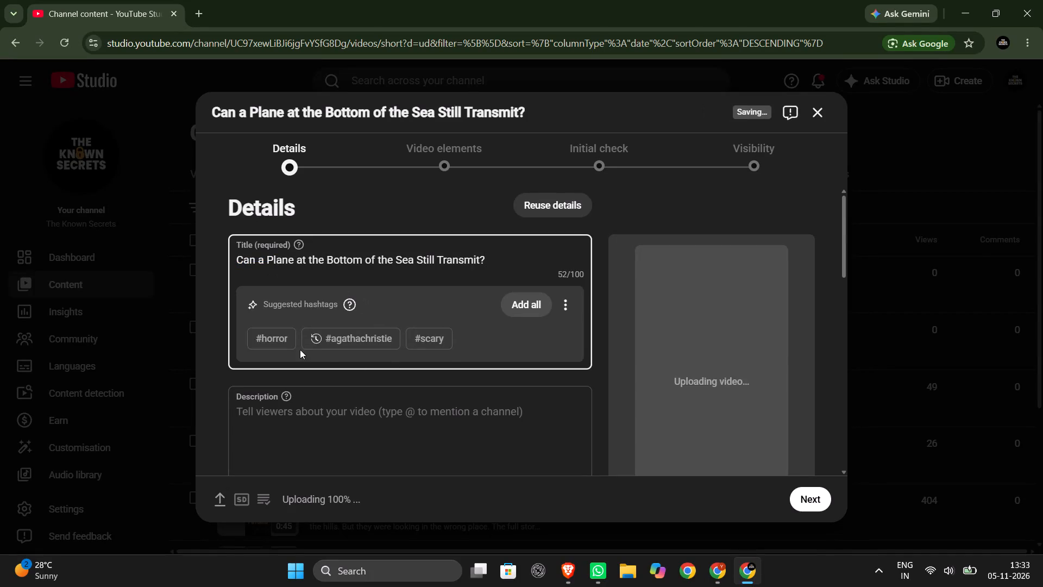
# Add the hashtags #scary and #shorts to the end of the title "Can a Plane at the Bottom of the Sea Still Transmit?".
pyautogui.click(427, 340)
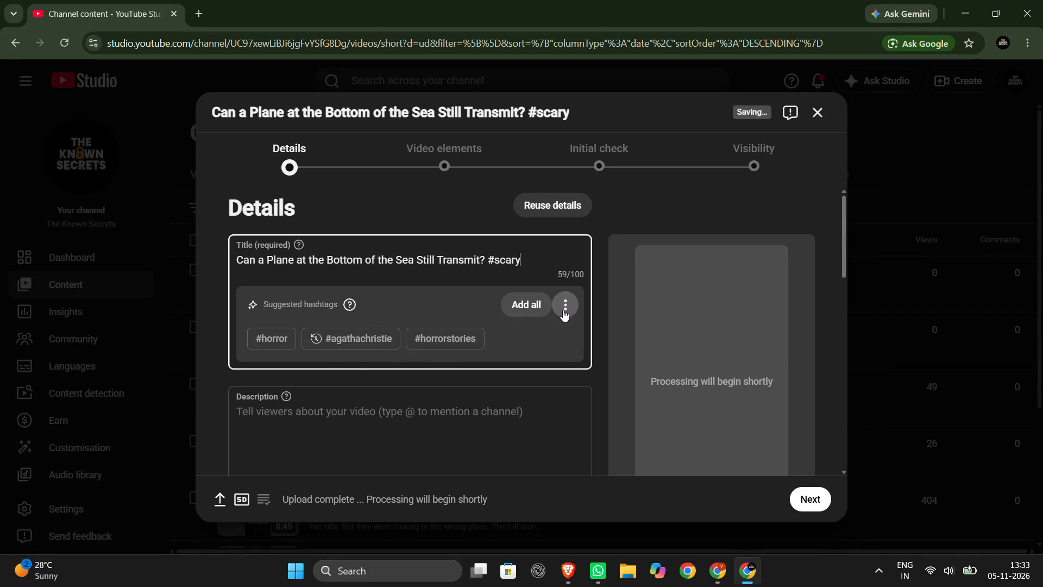
pyautogui.click(566, 308)
pyautogui.click(502, 409)
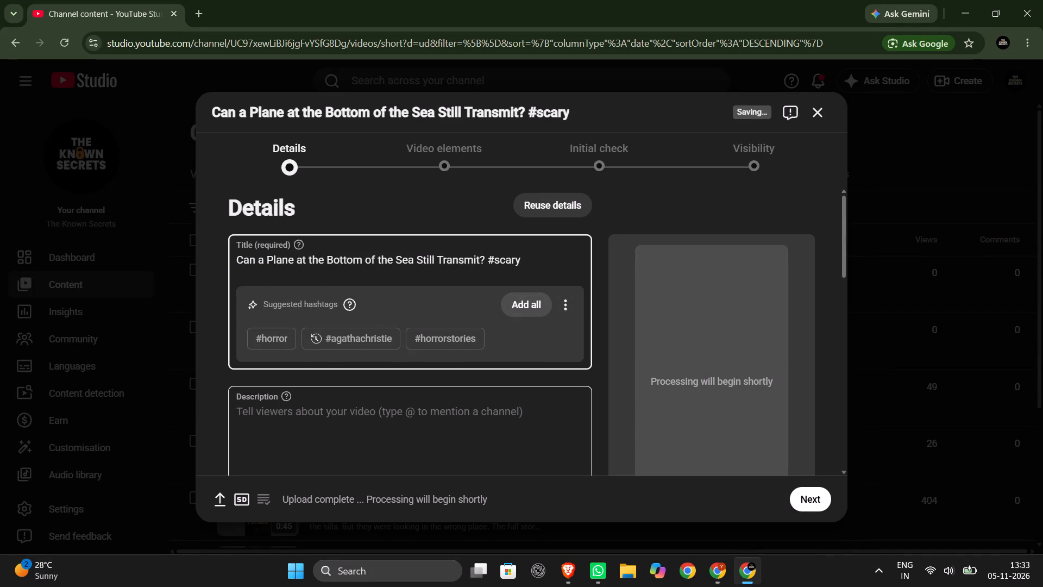
pyautogui.click(562, 266)
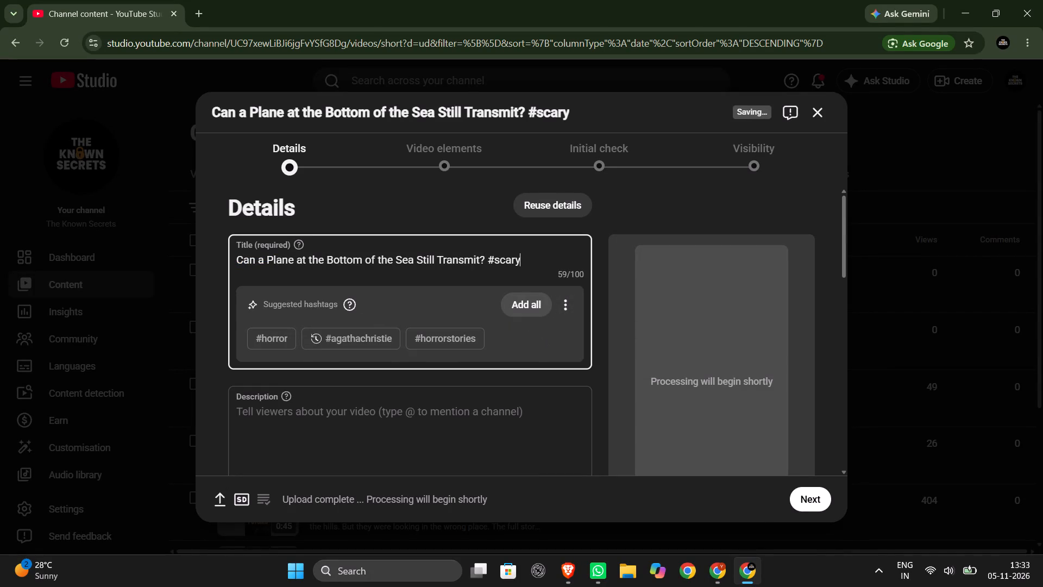
pyautogui.press('space')
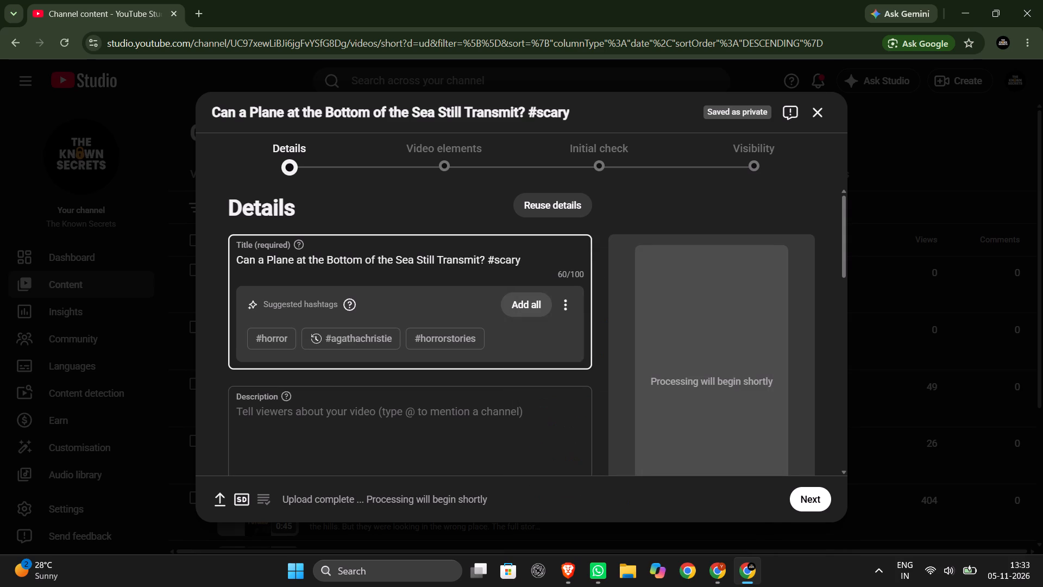
pyautogui.hotkey('shift', '#')
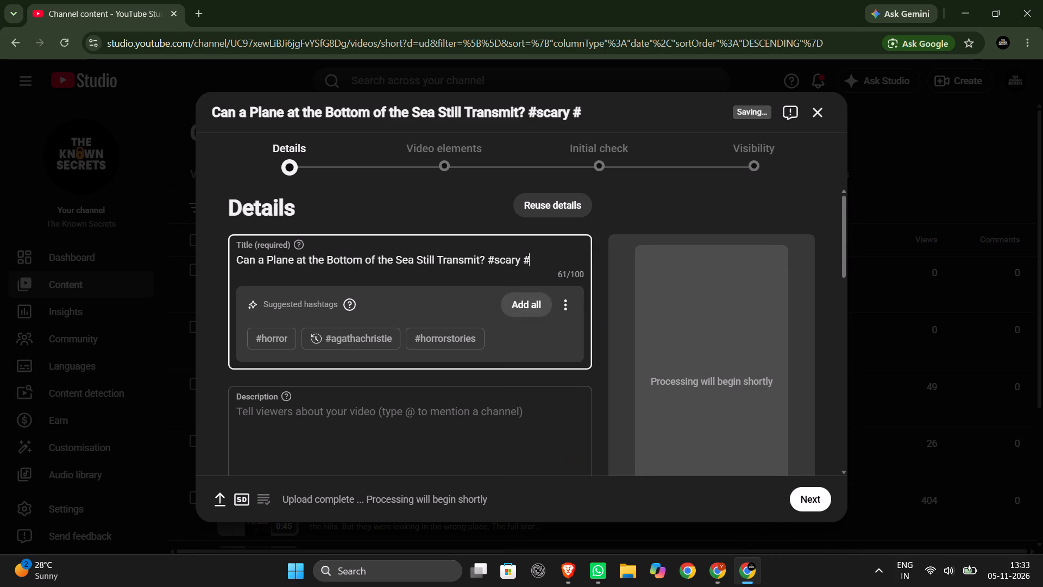
pyautogui.write('sh')
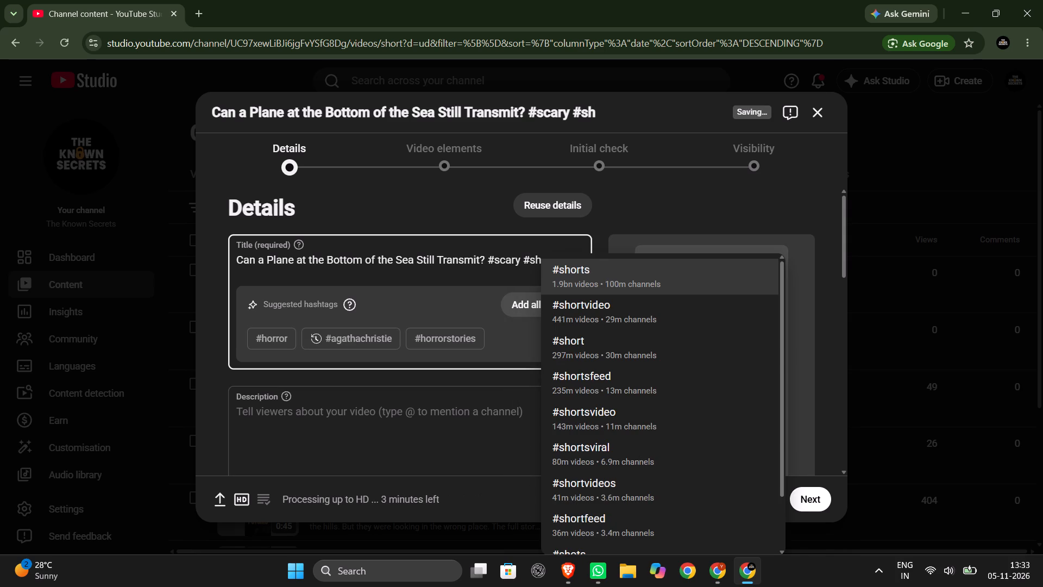
pyautogui.click(637, 268)
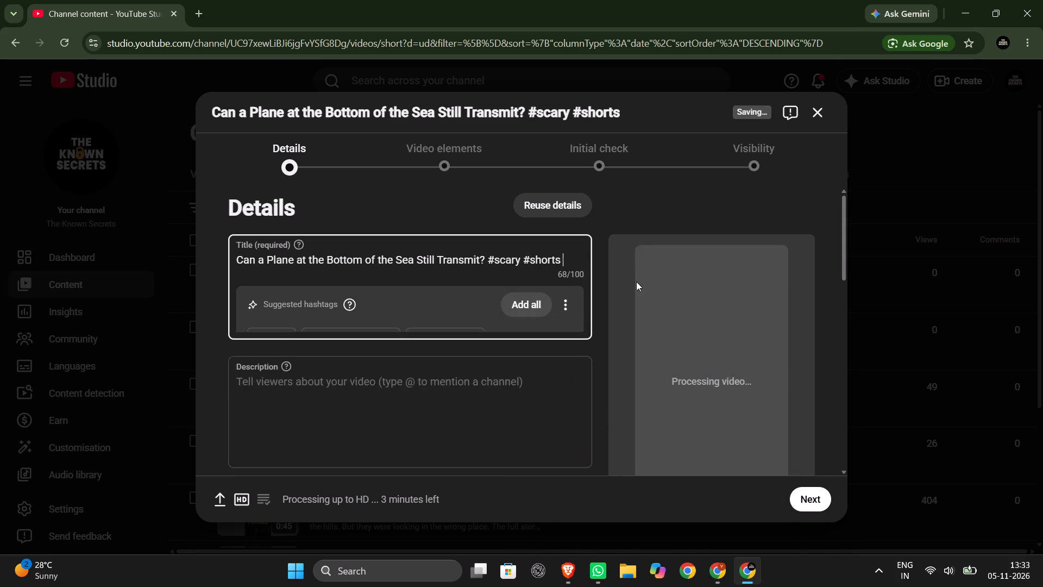
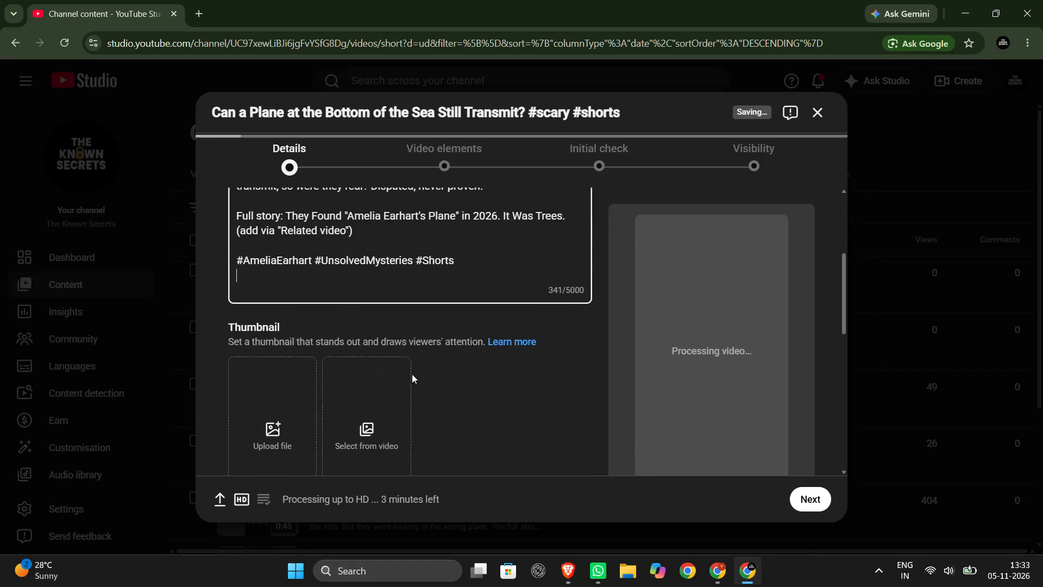
# Expand the Short's additional detail settings and review them down to the tags and the language and captions options.
pyautogui.scroll(-3, 353, 391)
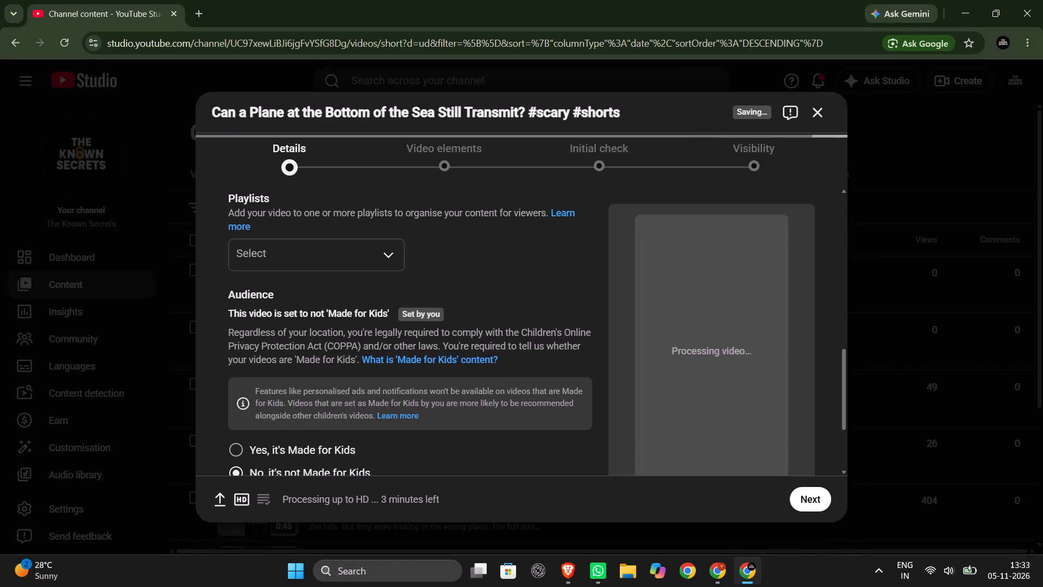
pyautogui.scroll(-4, 374, 320)
pyautogui.click(273, 408)
pyautogui.scroll(-3, 321, 399)
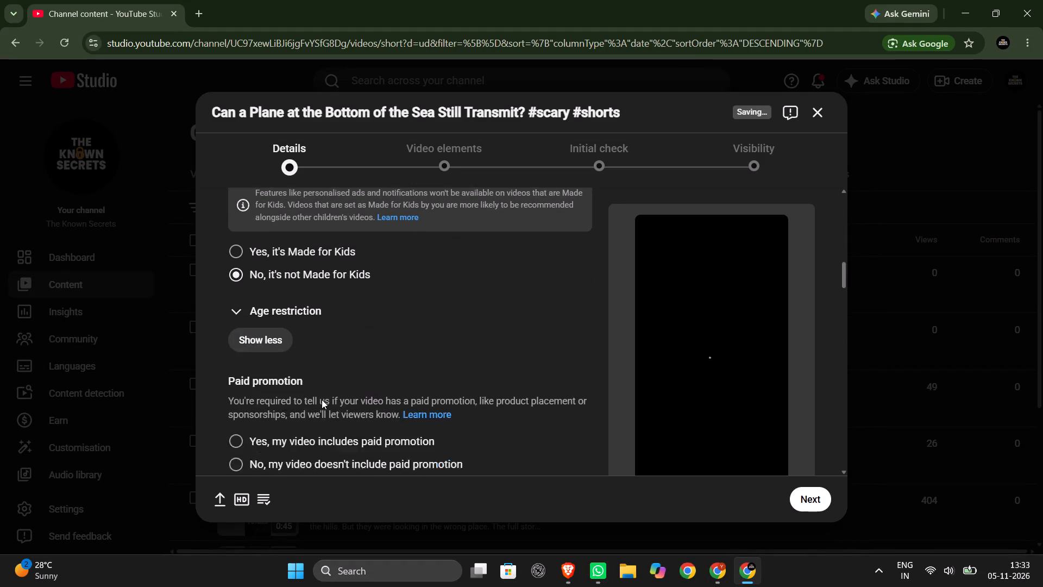
pyautogui.scroll(-1, 322, 399)
pyautogui.scroll(-7, 296, 357)
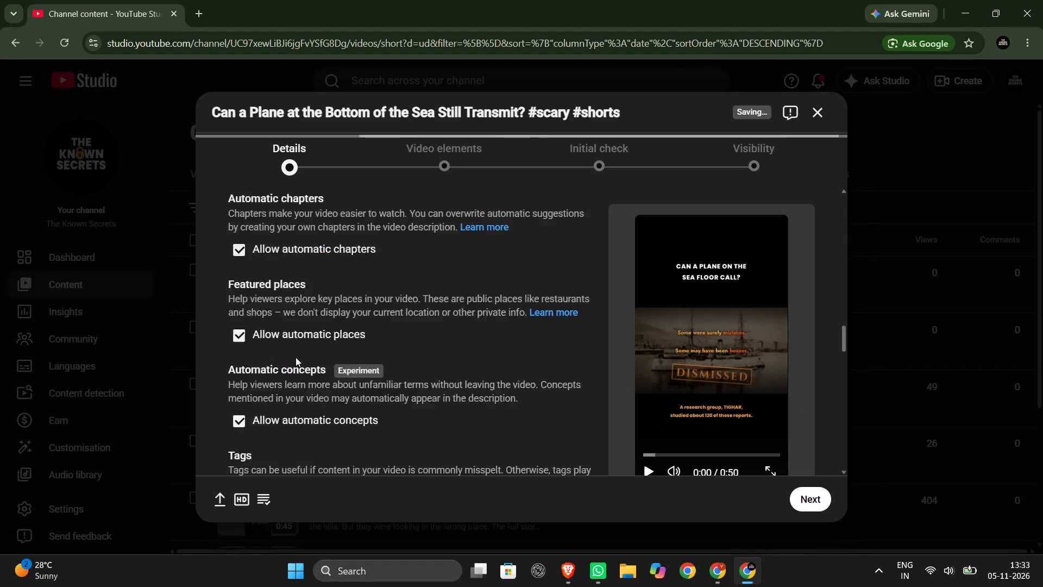
pyautogui.scroll(-6, 296, 357)
pyautogui.scroll(2, 364, 329)
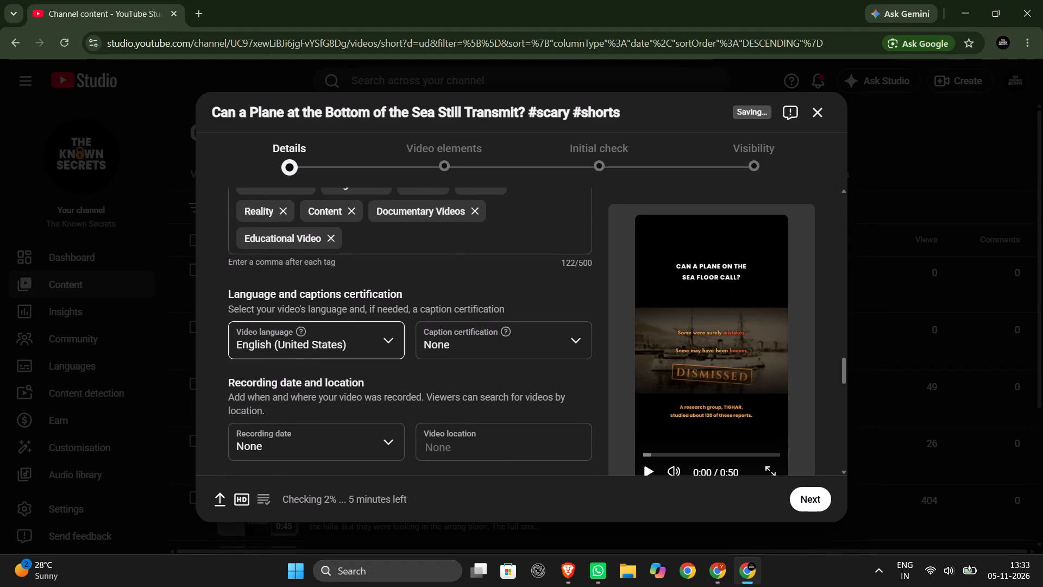
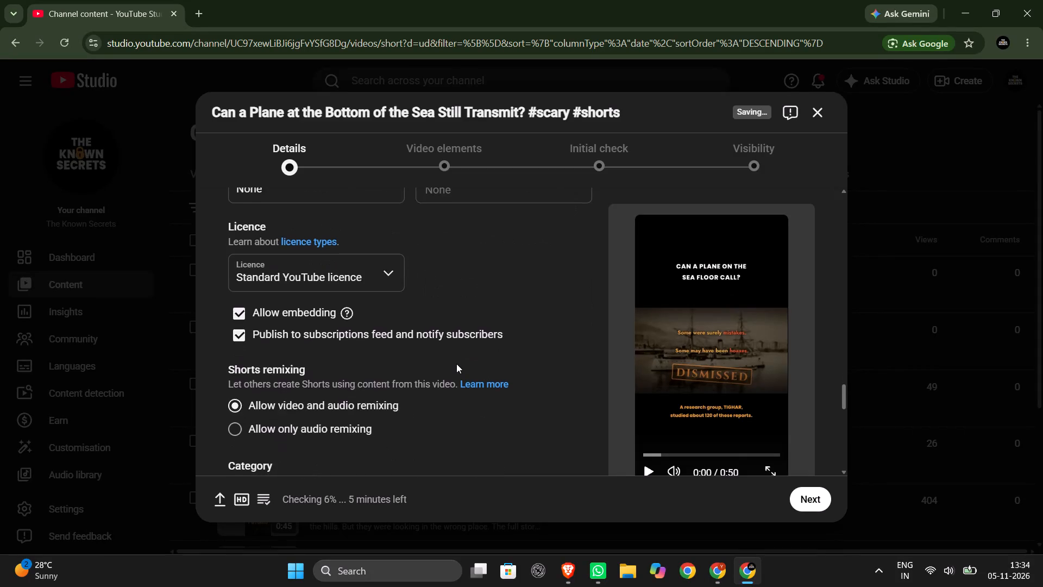
# Set the academic system to None in the Short's education category details and check the comments and ratings settings.
pyautogui.scroll(-4, 456, 364)
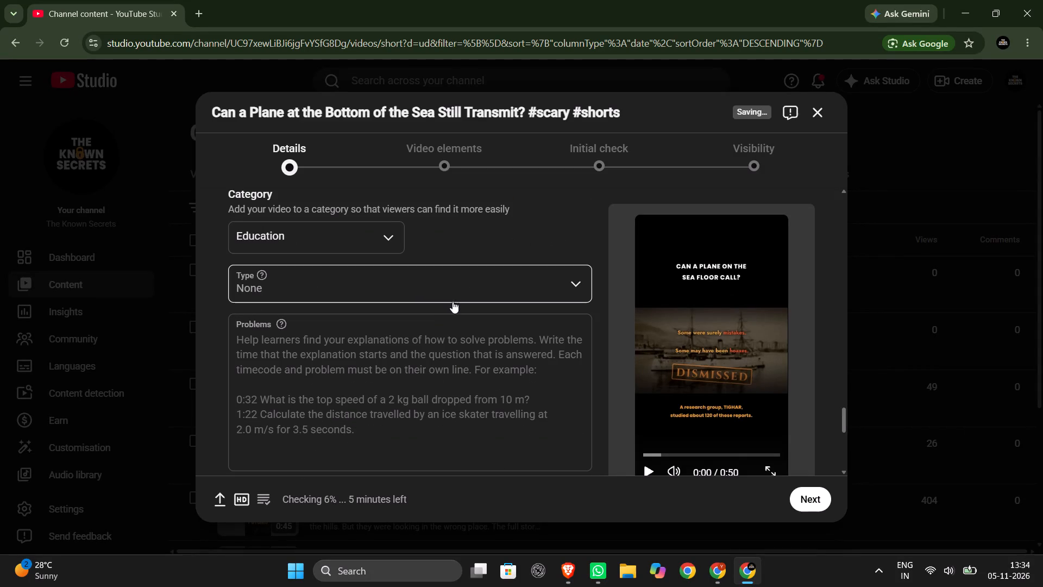
pyautogui.scroll(-4, 441, 351)
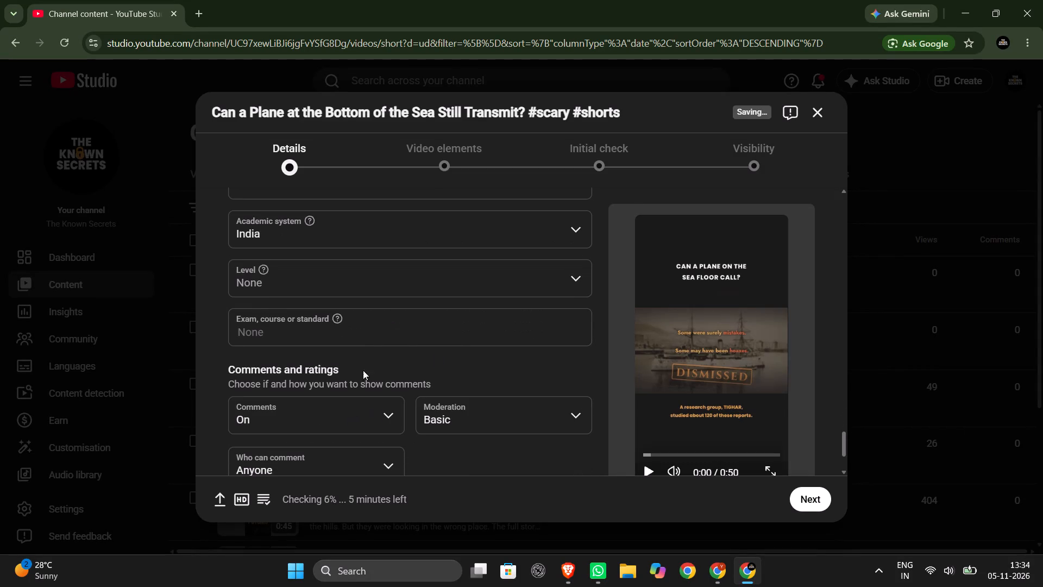
pyautogui.scroll(1, 363, 358)
pyautogui.click(375, 303)
pyautogui.scroll(20, 336, 316)
pyautogui.scroll(3, 336, 316)
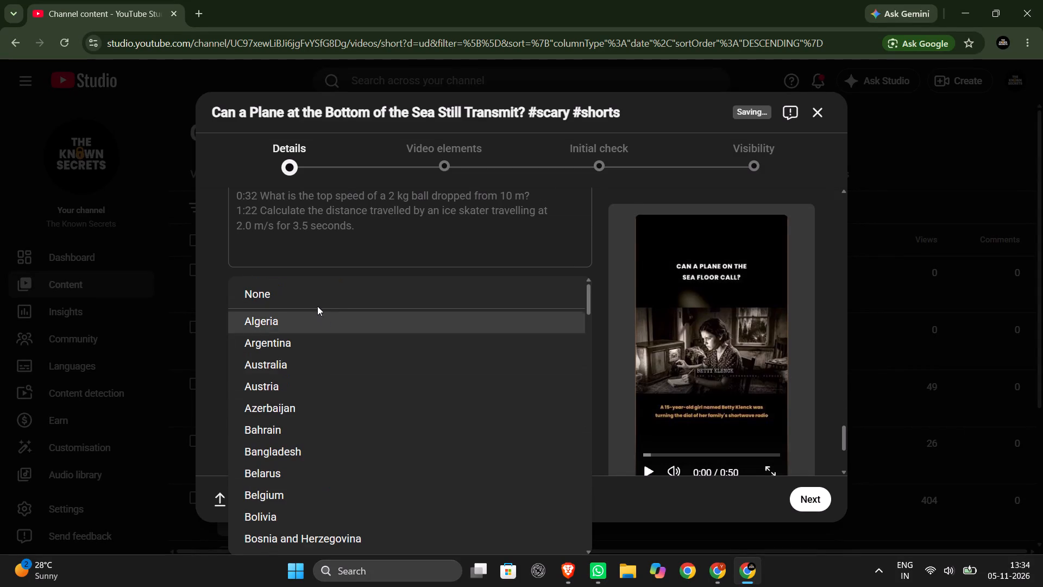
pyautogui.click(309, 301)
pyautogui.scroll(-8, 380, 352)
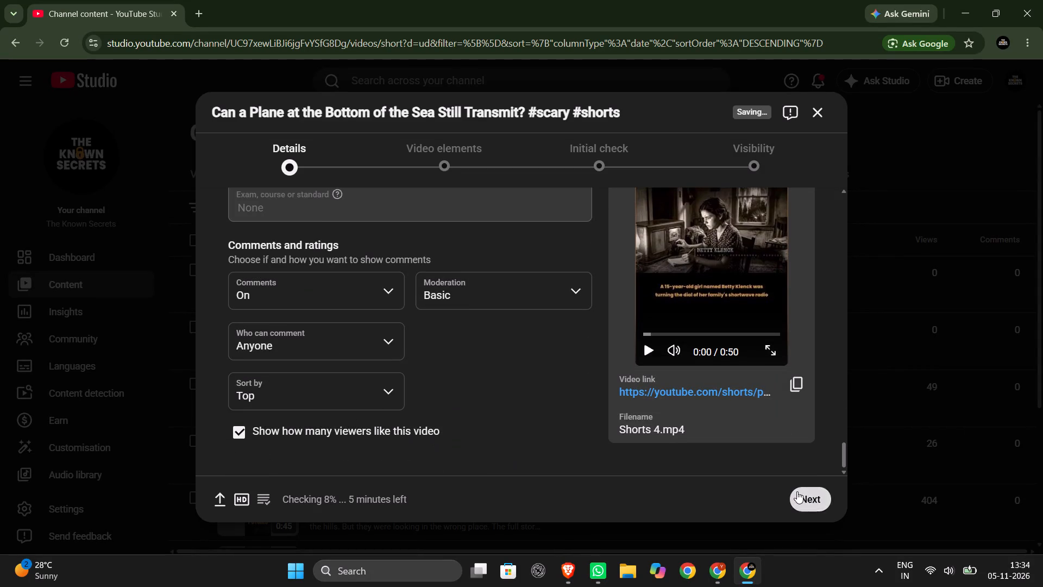
# In the video elements, set the Amelia Earhart's Plane full-story video as the Short's related video and continue to the next stage.
pyautogui.click(797, 491)
pyautogui.click(791, 283)
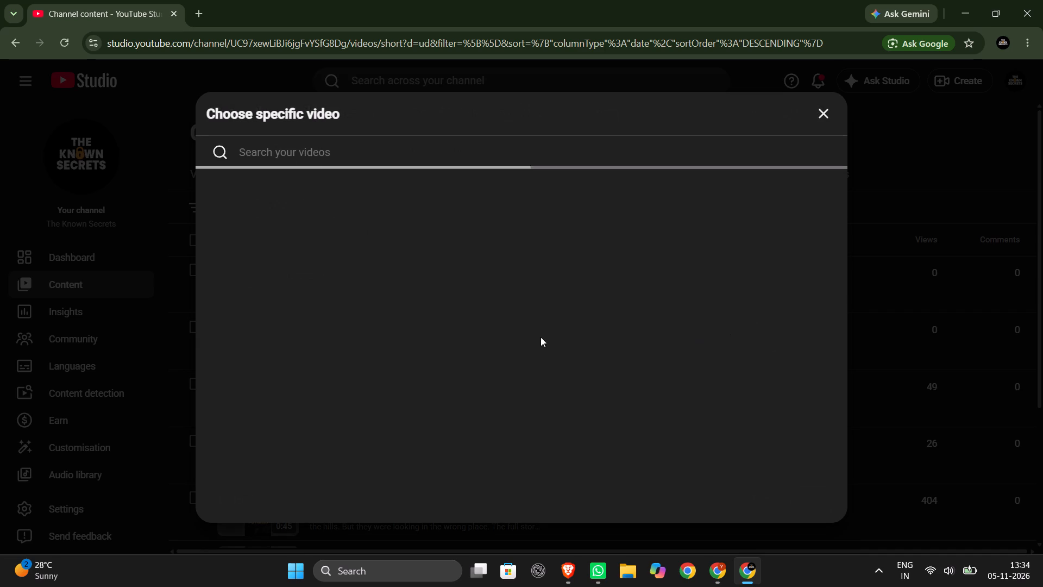
pyautogui.click(412, 240)
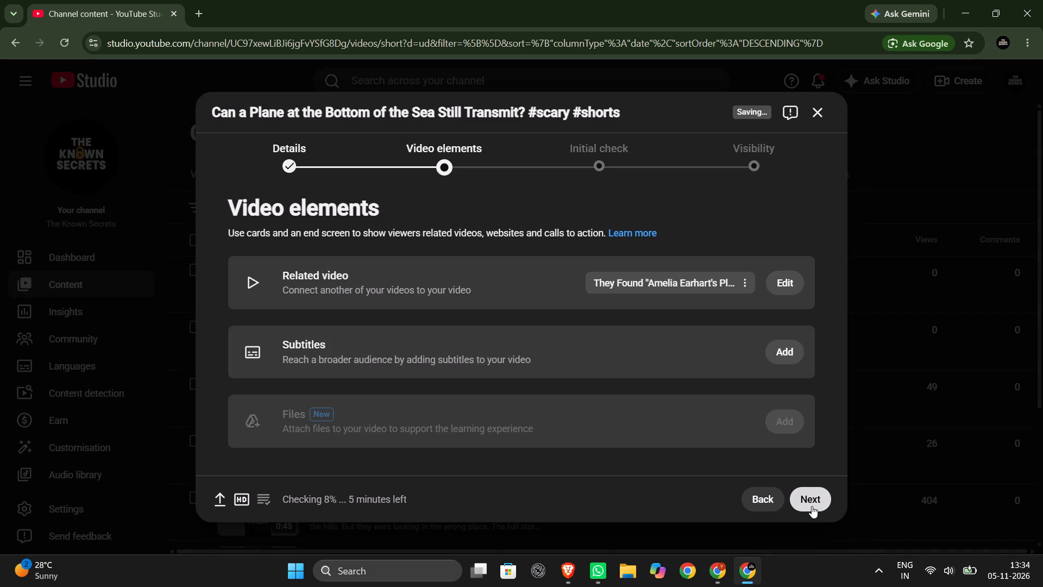
pyautogui.click(810, 494)
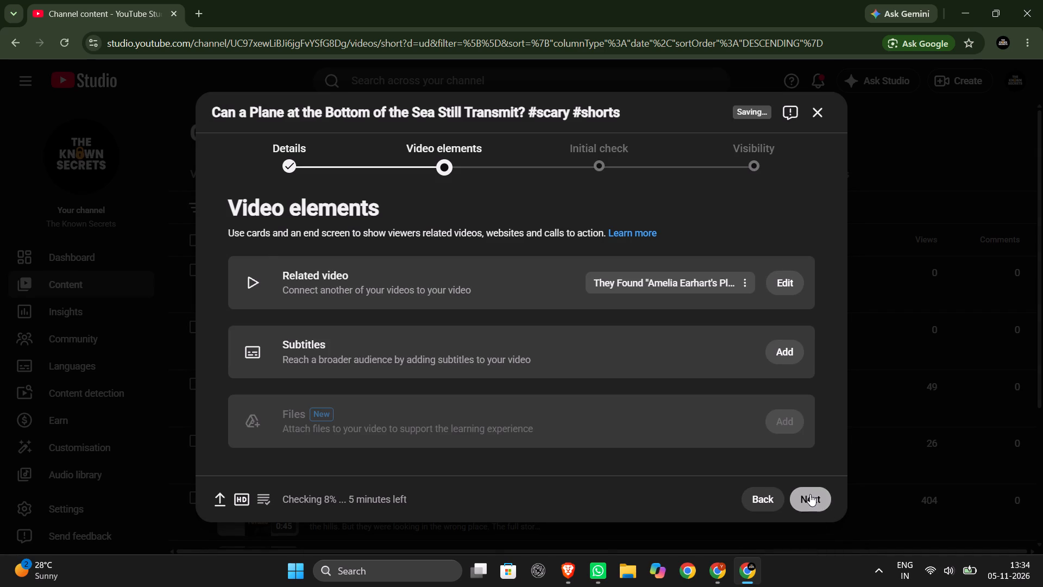
# Return to the Short's details and set the "Full Story on My Channel" frame as its thumbnail.
pyautogui.click(293, 144)
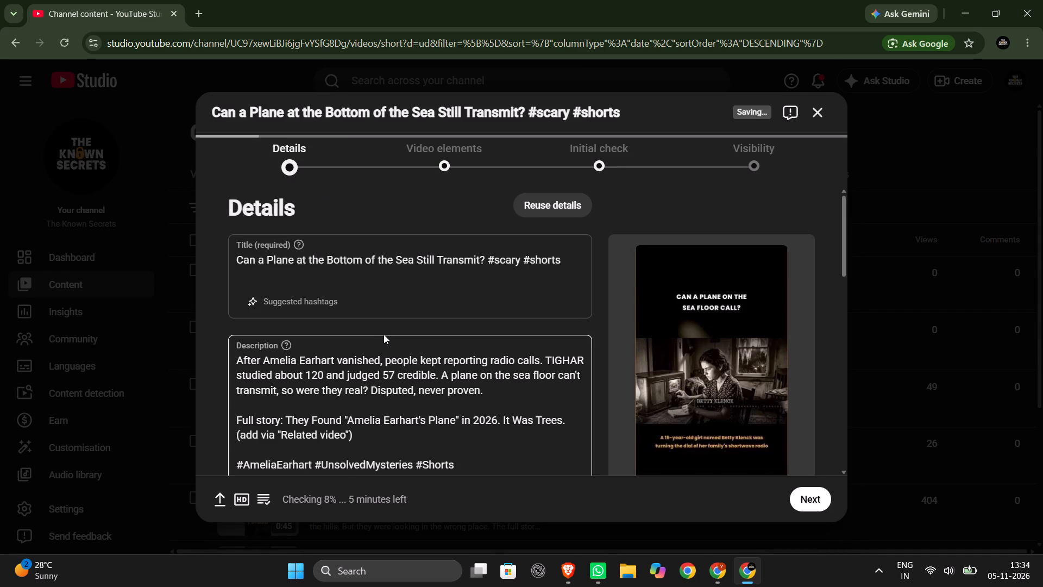
pyautogui.scroll(6, 381, 334)
pyautogui.scroll(-6, 381, 334)
pyautogui.click(368, 242)
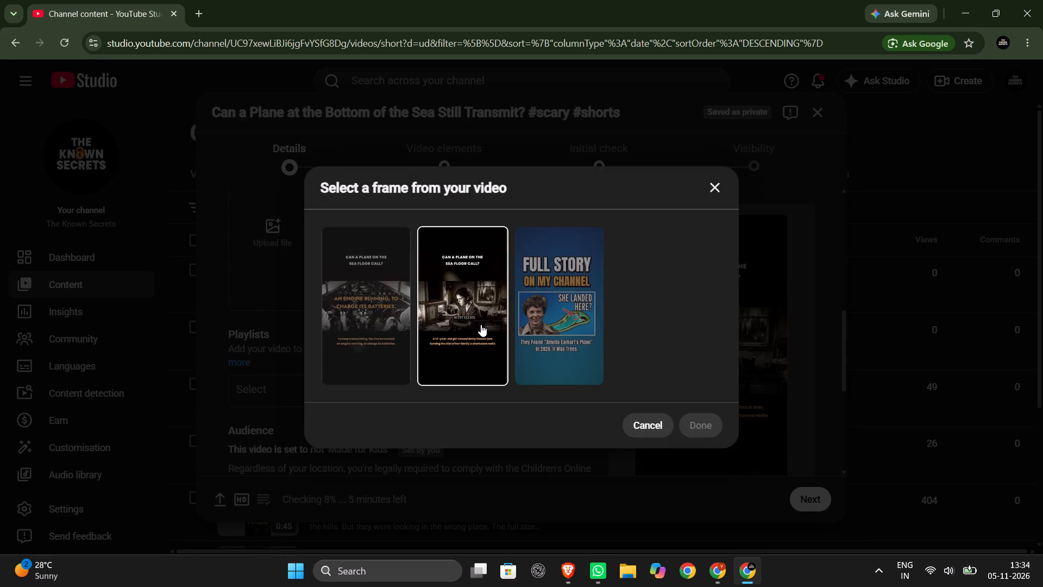
pyautogui.click(454, 292)
pyautogui.click(378, 304)
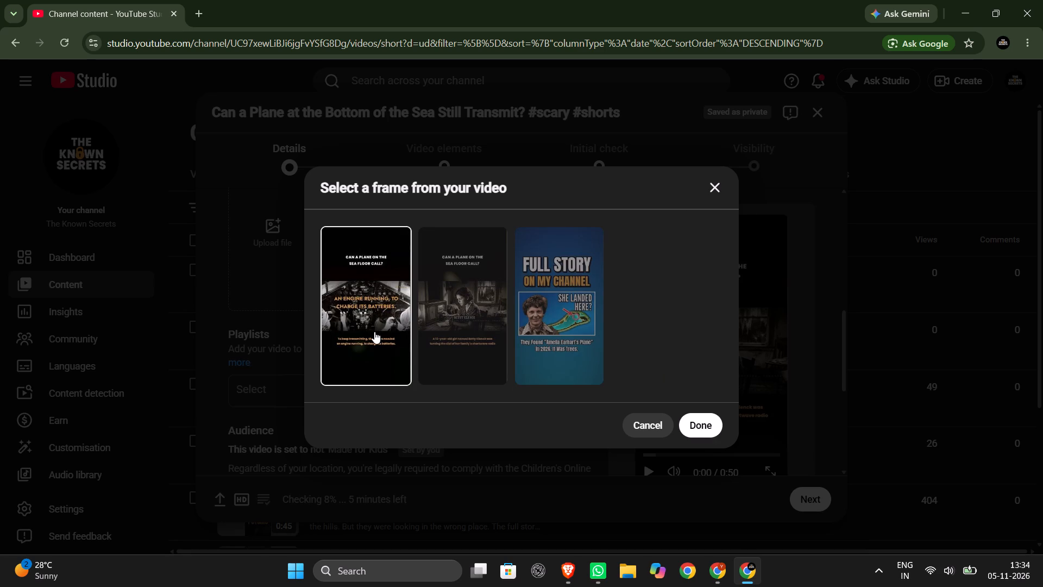
pyautogui.click(455, 282)
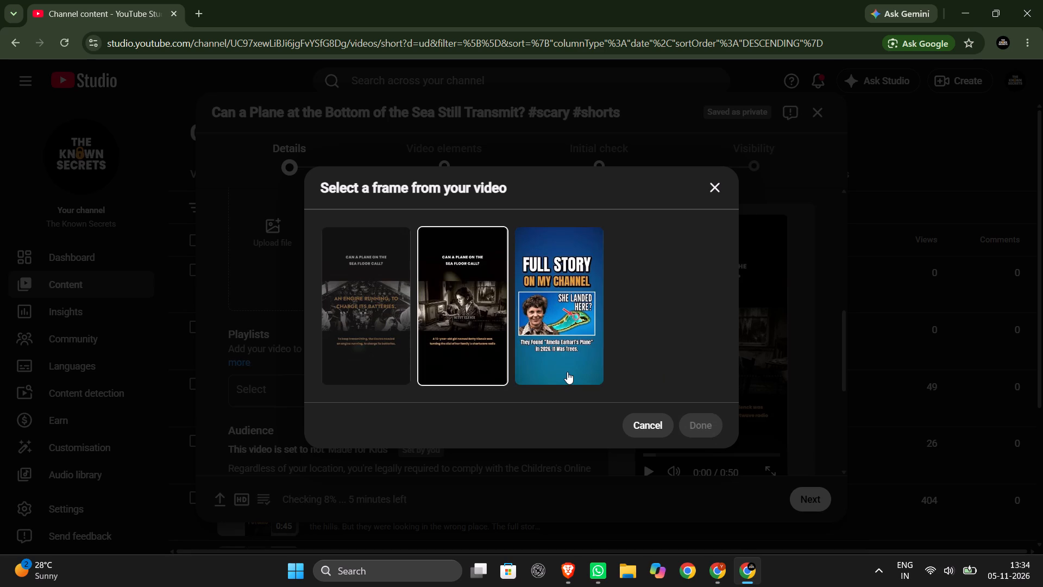
pyautogui.click(580, 295)
pyautogui.click(692, 410)
pyautogui.click(700, 418)
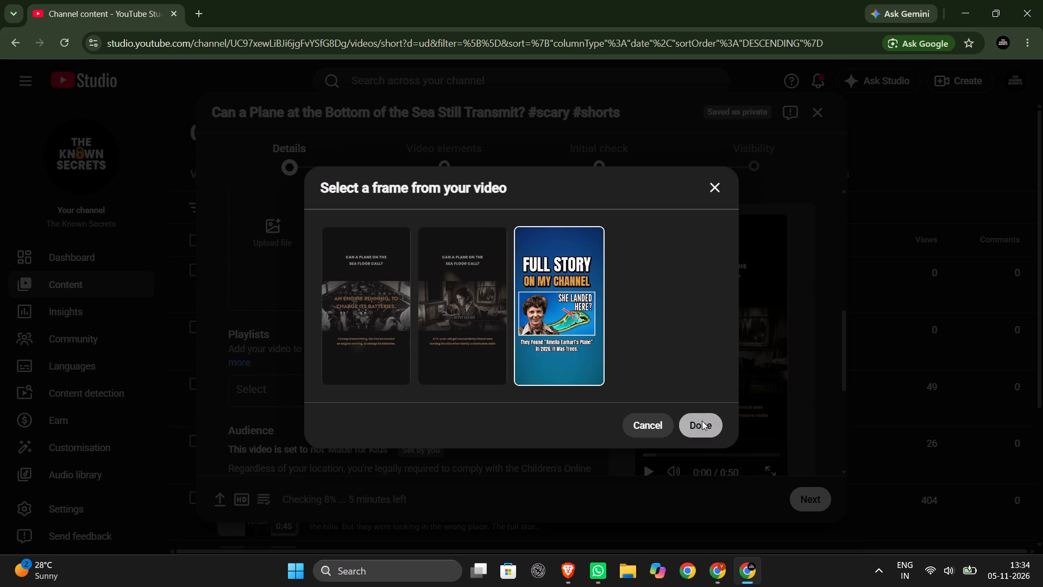
# Recheck the Short's thumbnail preview, playlist and audience details, related video, and initial copyright and Community Guidelines checks.
pyautogui.scroll(-2, 653, 319)
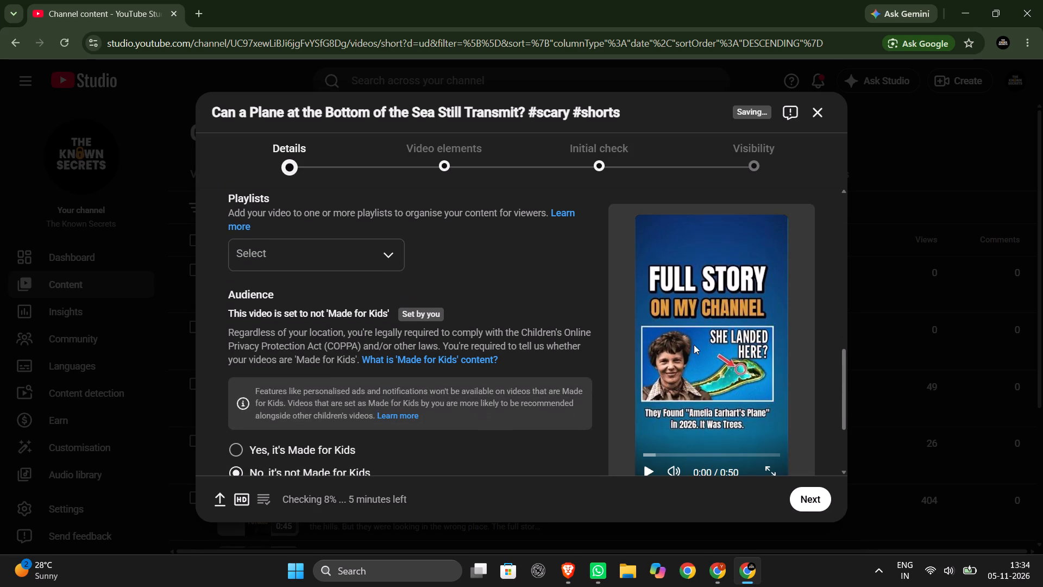
pyautogui.scroll(3, 532, 331)
pyautogui.scroll(-1, 818, 434)
pyautogui.scroll(-2, 401, 362)
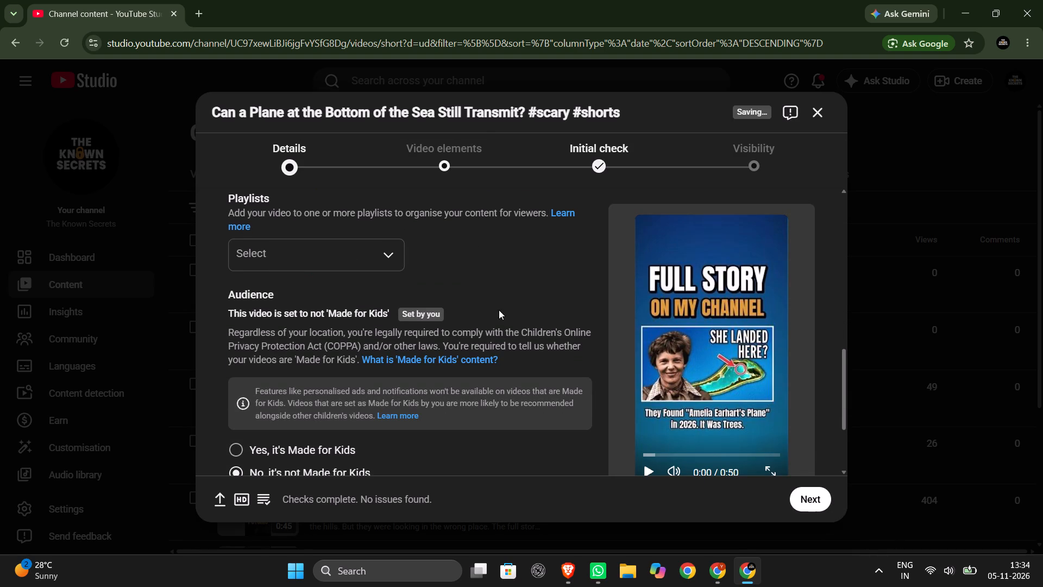
pyautogui.click(452, 159)
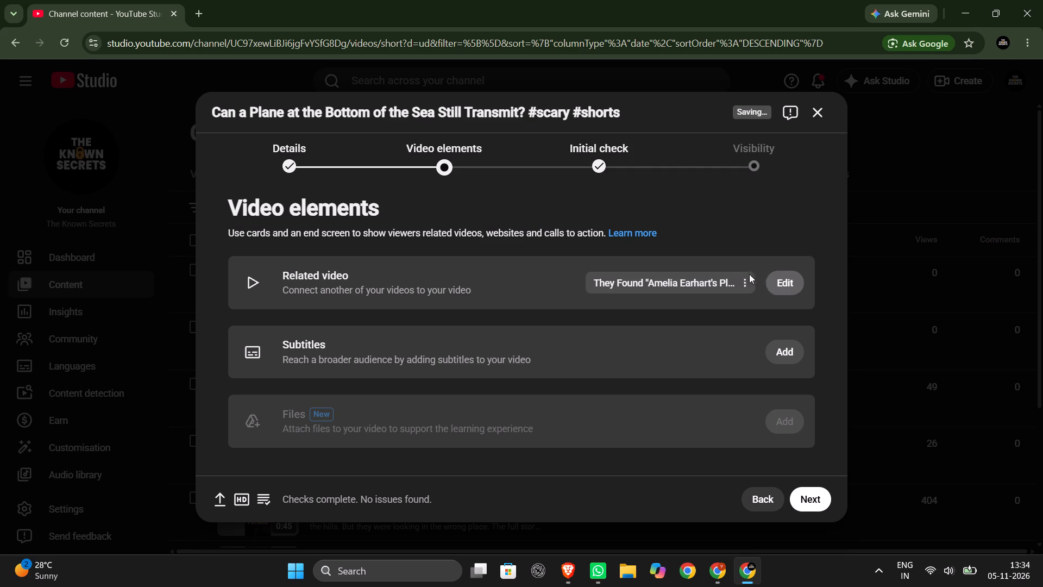
pyautogui.click(601, 157)
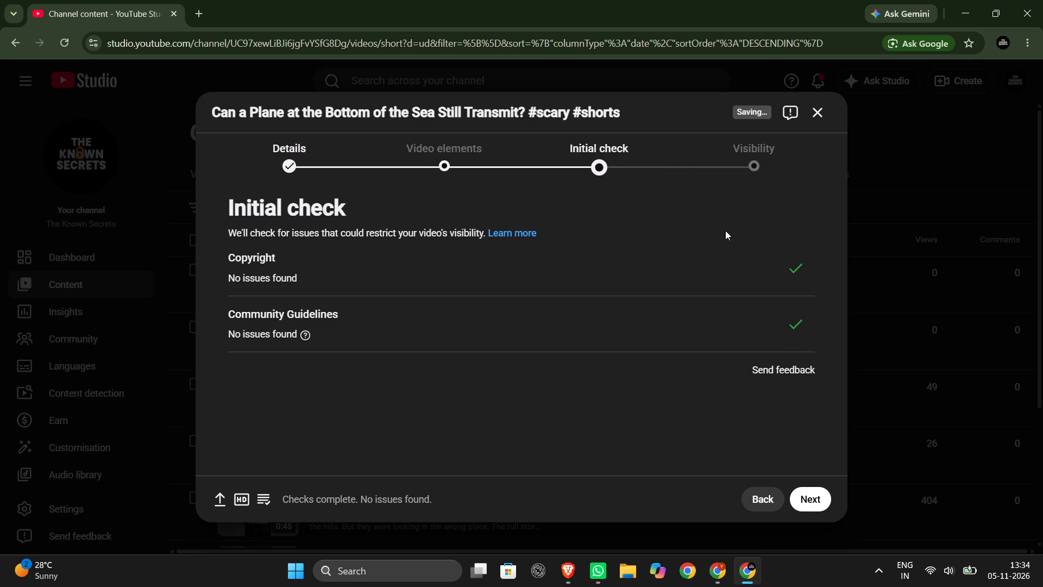
# Schedule the Short to go public on 7 Nov 2026 at 19:30 and dismiss the confirmation.
pyautogui.click(812, 498)
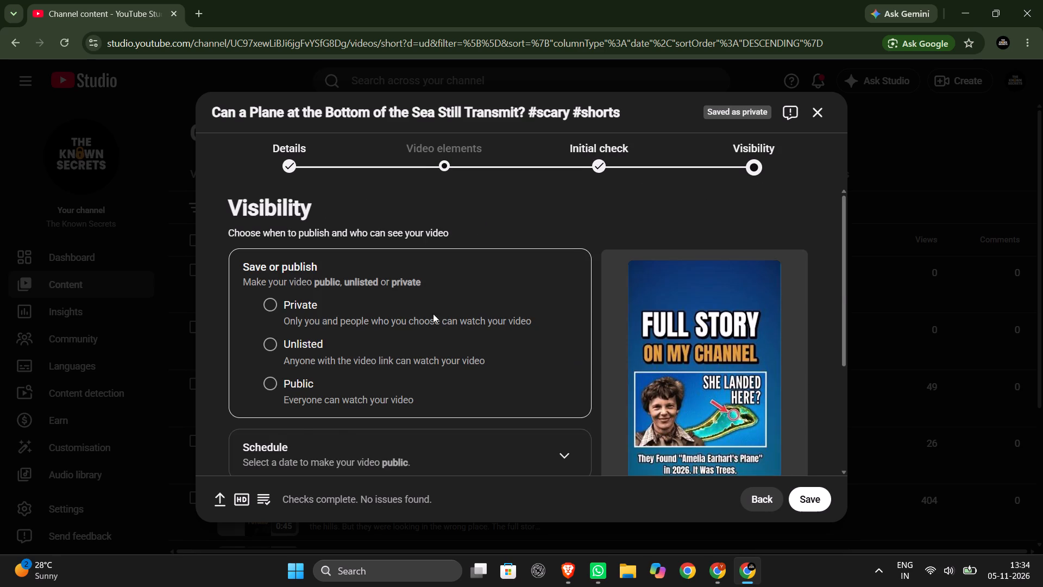
pyautogui.scroll(-3, 418, 321)
pyautogui.click(319, 268)
pyautogui.click(314, 231)
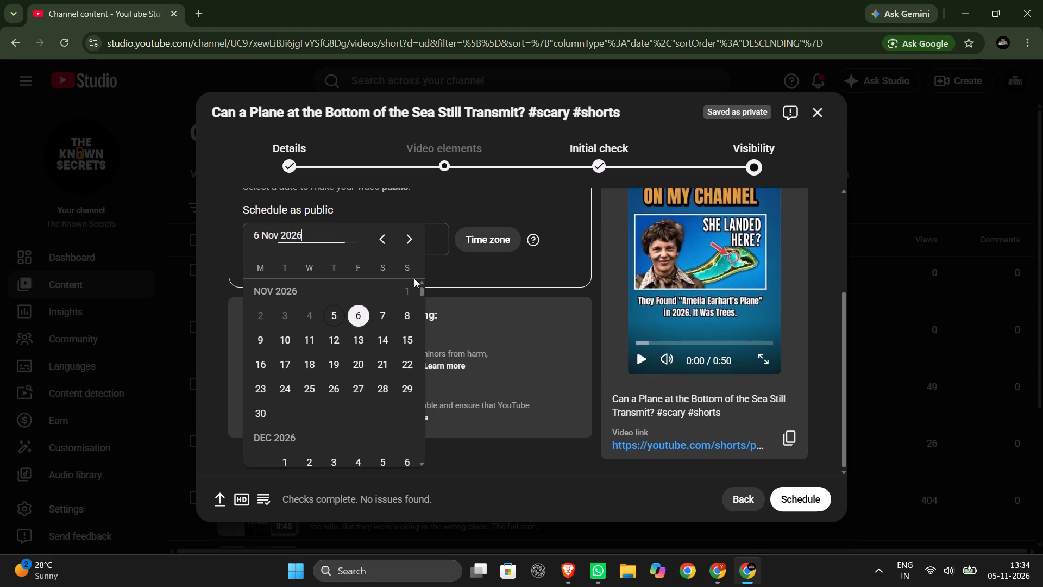
pyautogui.click(383, 311)
pyautogui.click(404, 238)
pyautogui.scroll(-2, 379, 364)
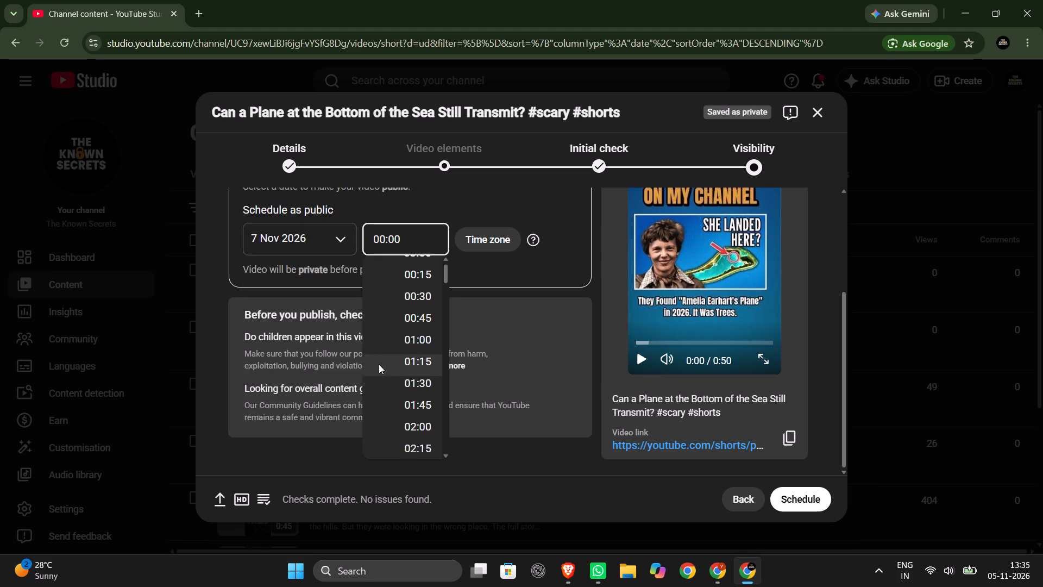
pyautogui.scroll(-20, 379, 364)
pyautogui.scroll(-5, 379, 364)
pyautogui.scroll(5, 405, 341)
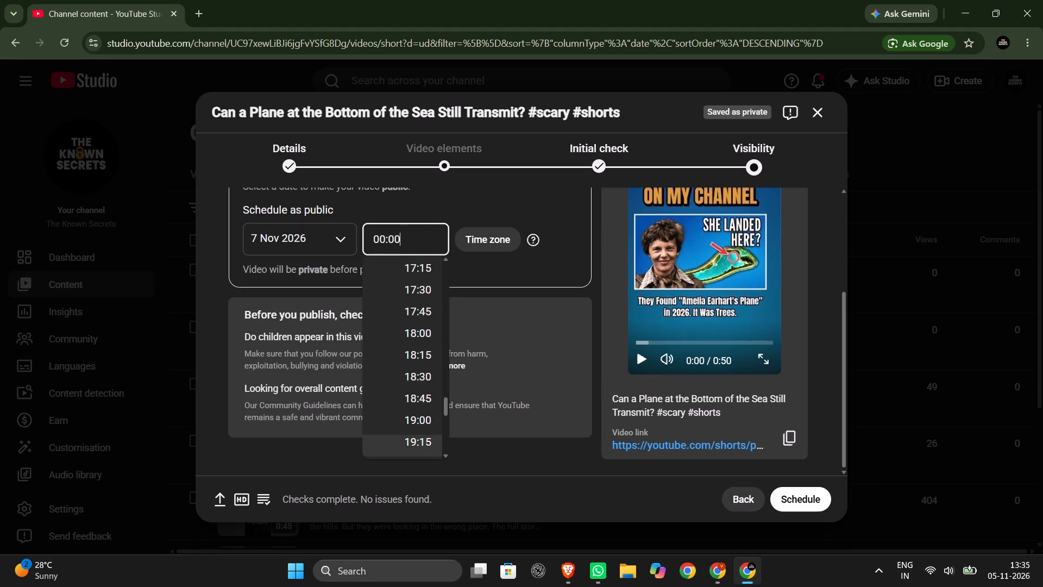
pyautogui.scroll(-1, 406, 439)
pyautogui.click(406, 394)
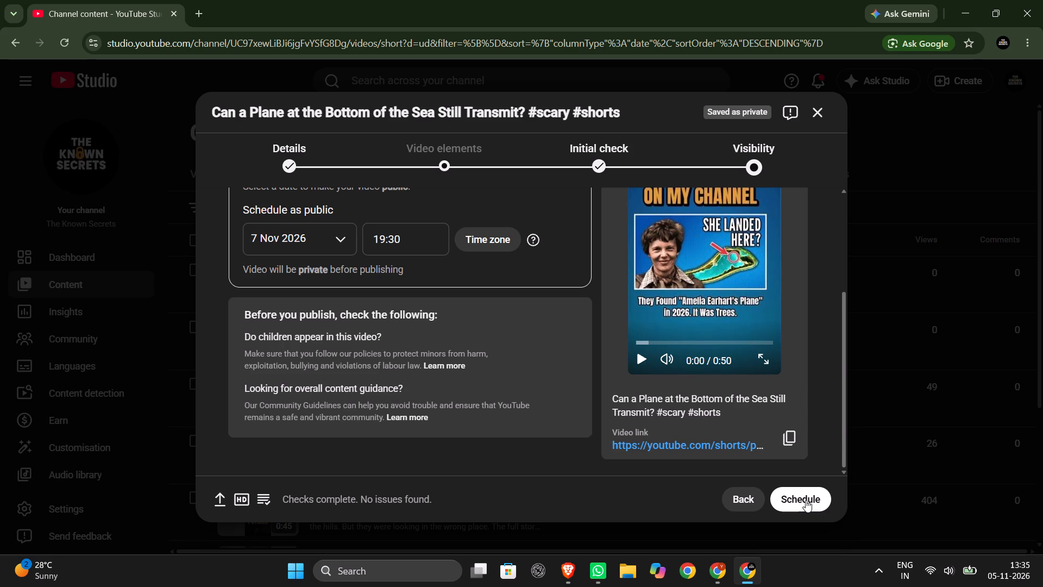
pyautogui.click(806, 500)
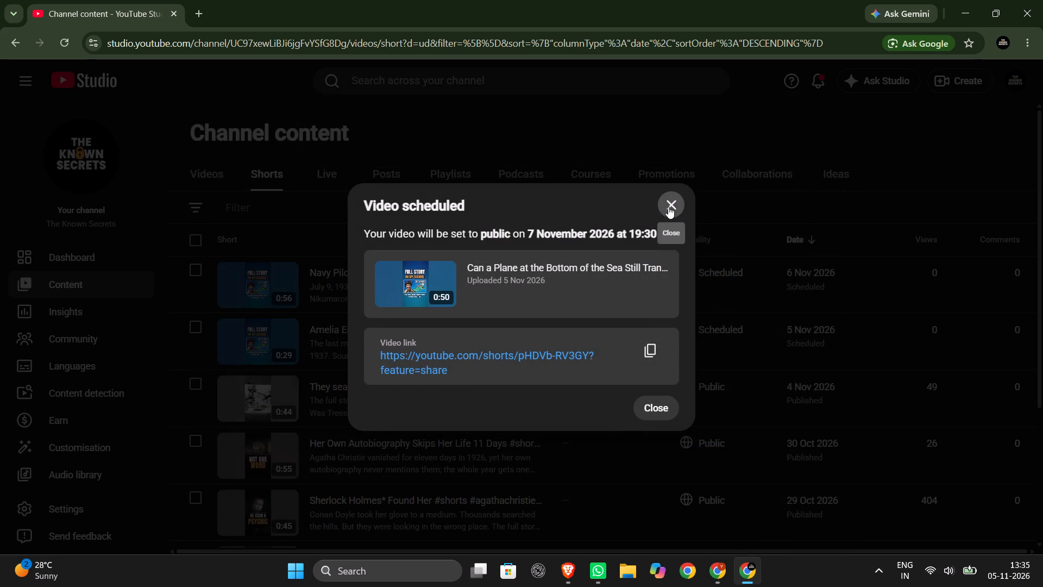
pyautogui.click(668, 207)
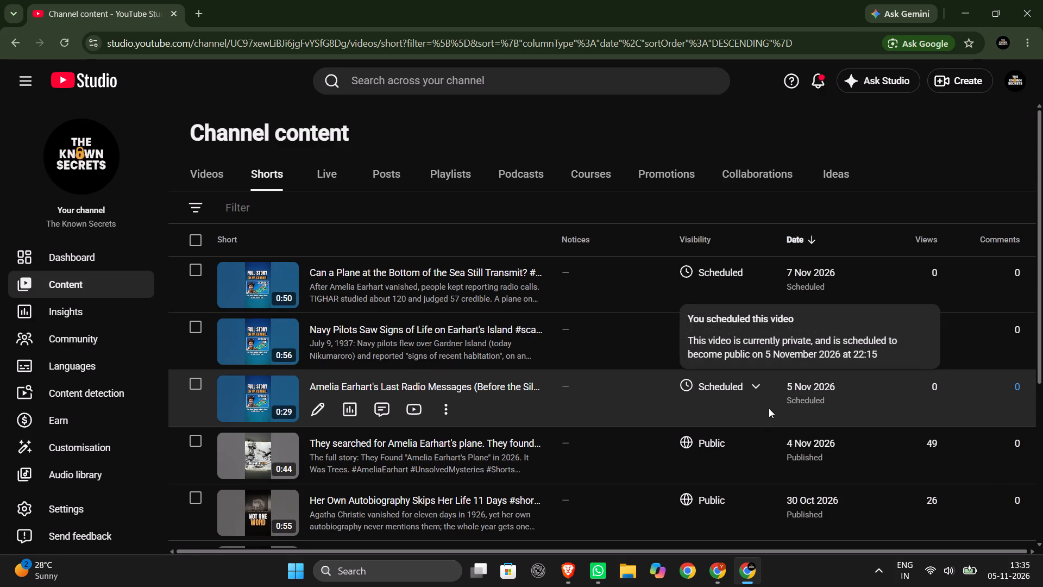
# Look through the channel's Shorts list, checking the visibility and dates of scheduled and published Shorts.
pyautogui.scroll(-2, 776, 397)
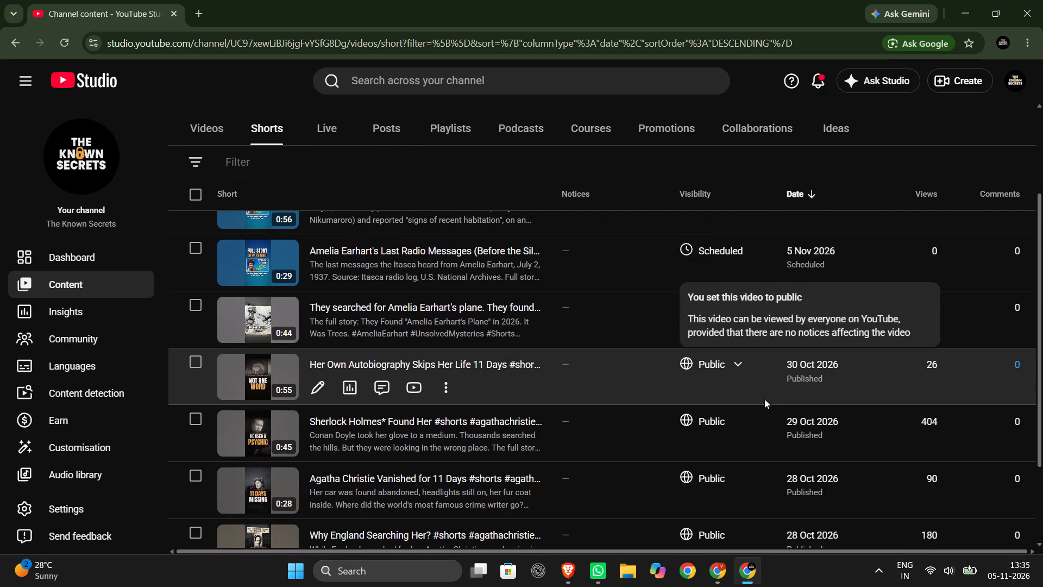
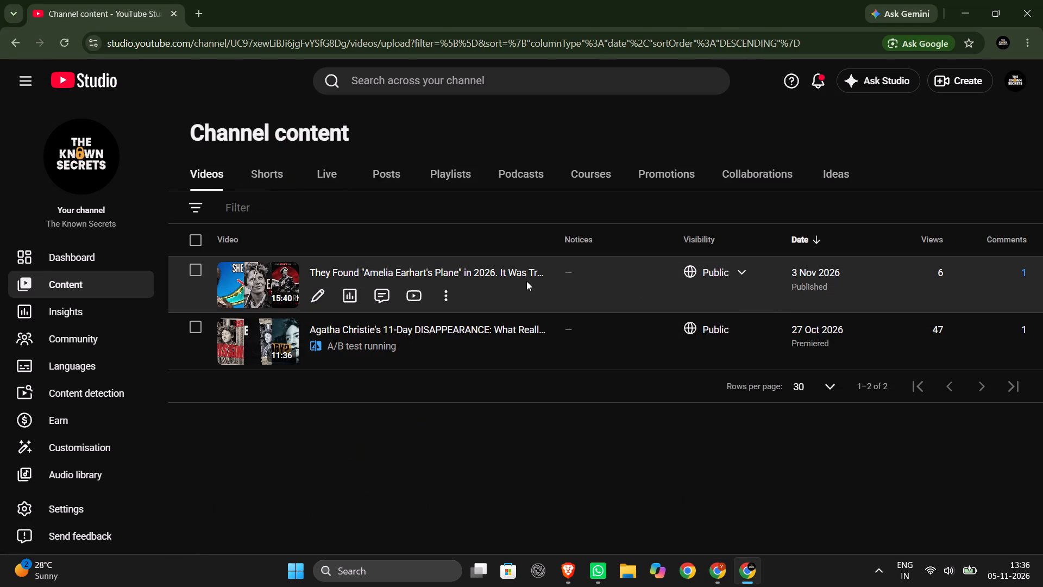
# Open the full-length Amelia Earhart's Plane video's details and look over its description, chapters, sources and credits.
pyautogui.click(486, 269)
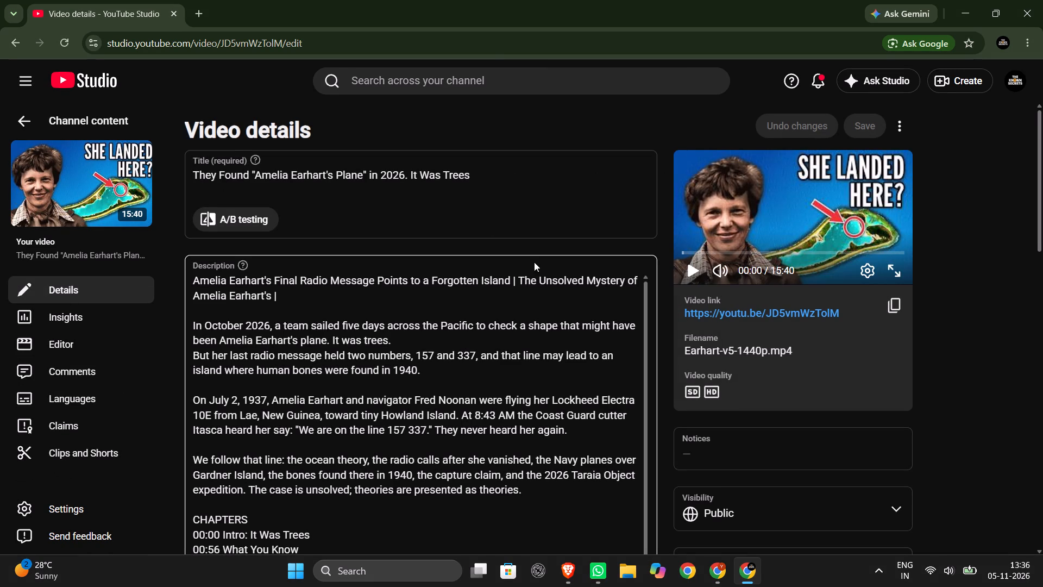
pyautogui.scroll(-2, 477, 208)
pyautogui.scroll(-8, 486, 270)
pyautogui.scroll(2, 530, 284)
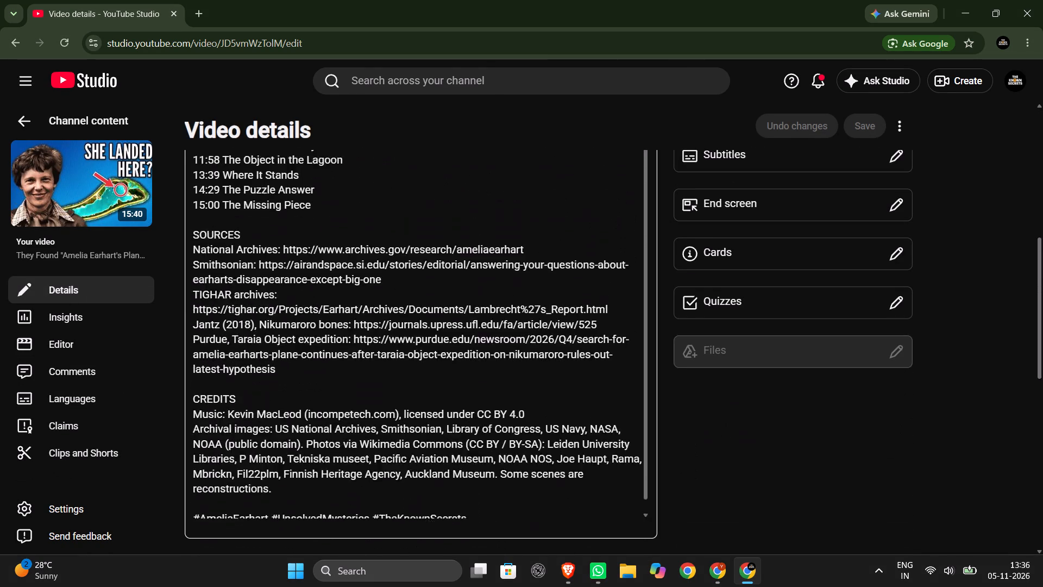
pyautogui.scroll(8, 530, 284)
# Examine the video's reach insights since publication, covering thumbnail impressions, click-through rate, A/B test, traffic sources, search terms and subscriber notifications.
pyautogui.click(68, 314)
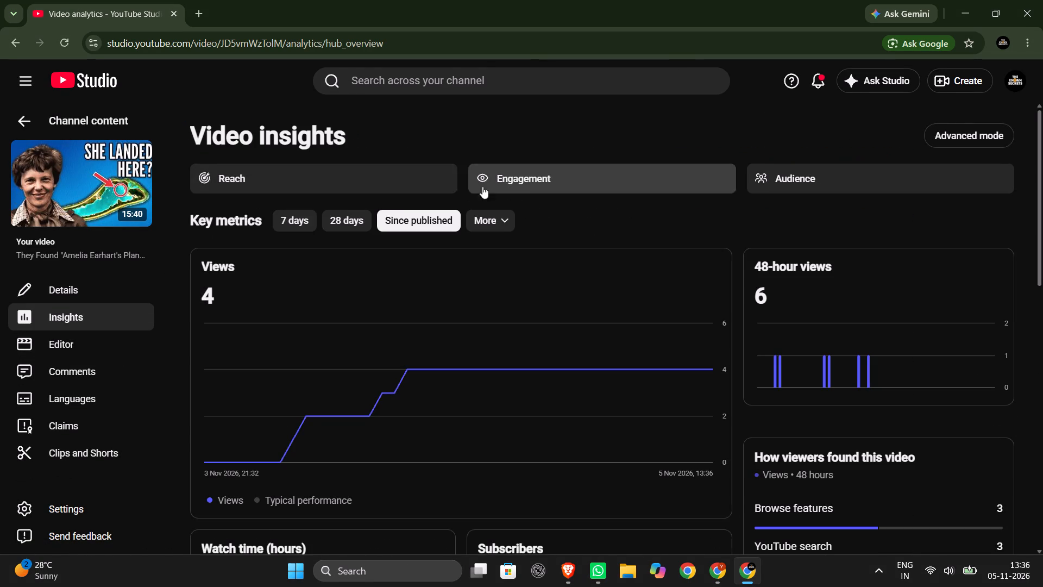
pyautogui.click(324, 186)
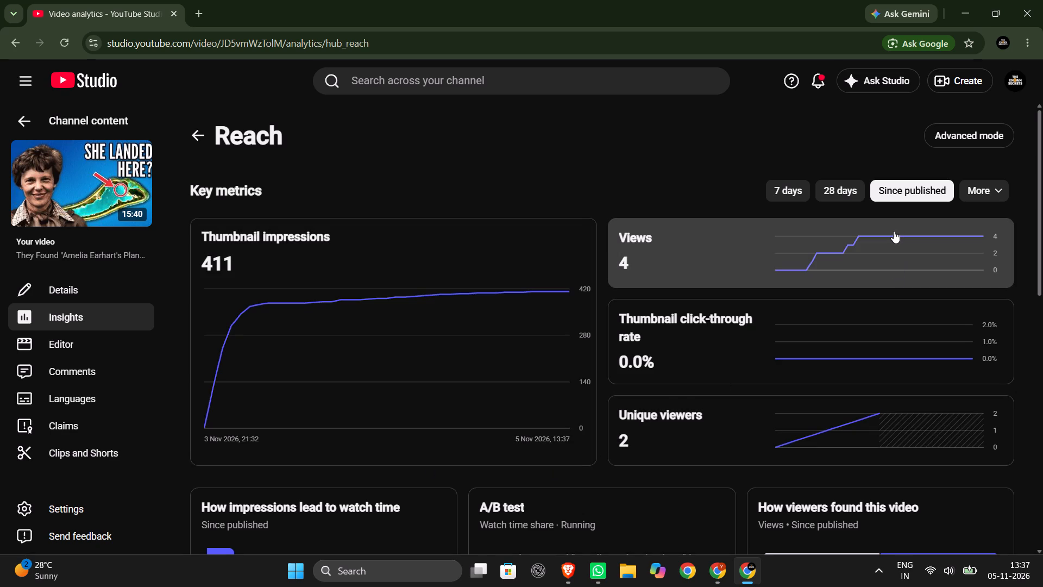
pyautogui.scroll(-5, 870, 242)
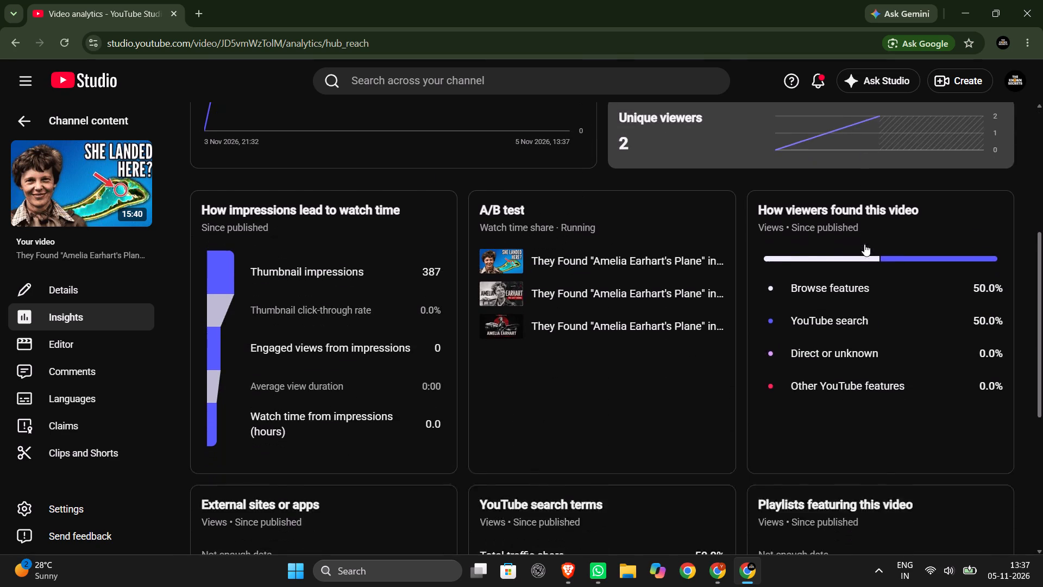
pyautogui.scroll(-4, 779, 391)
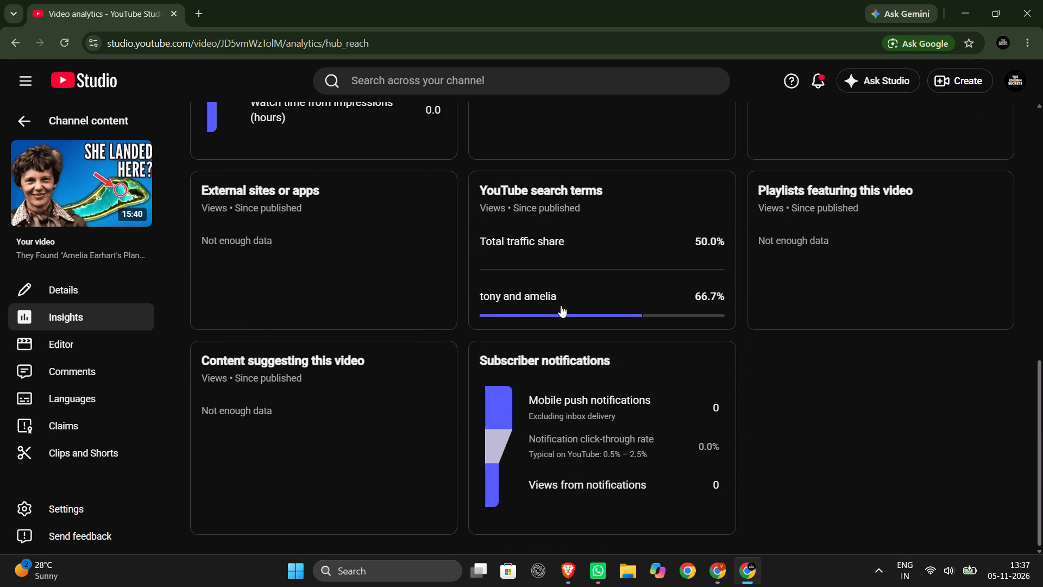
pyautogui.scroll(7, 563, 302)
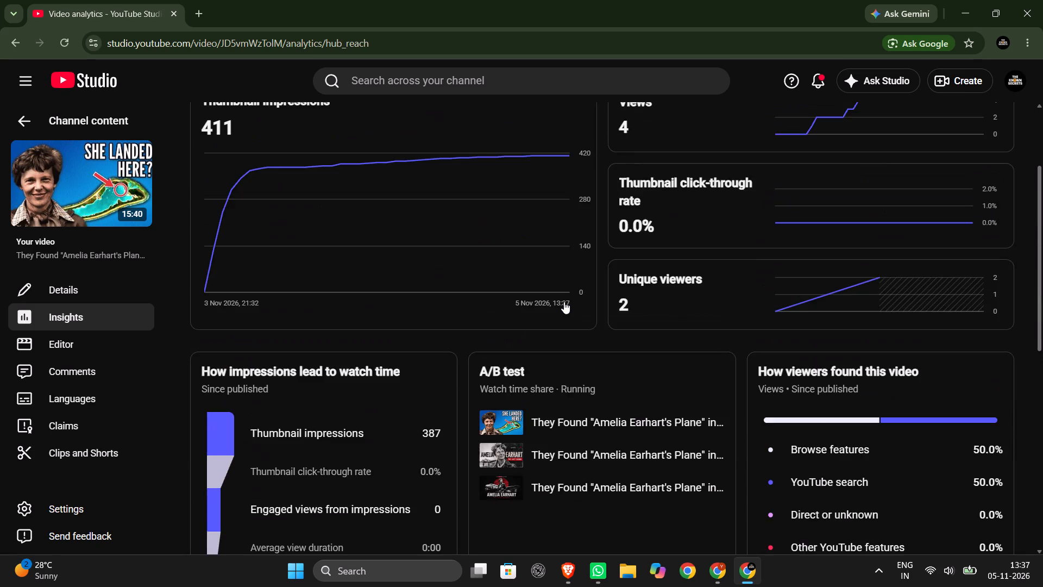
pyautogui.scroll(3, 564, 302)
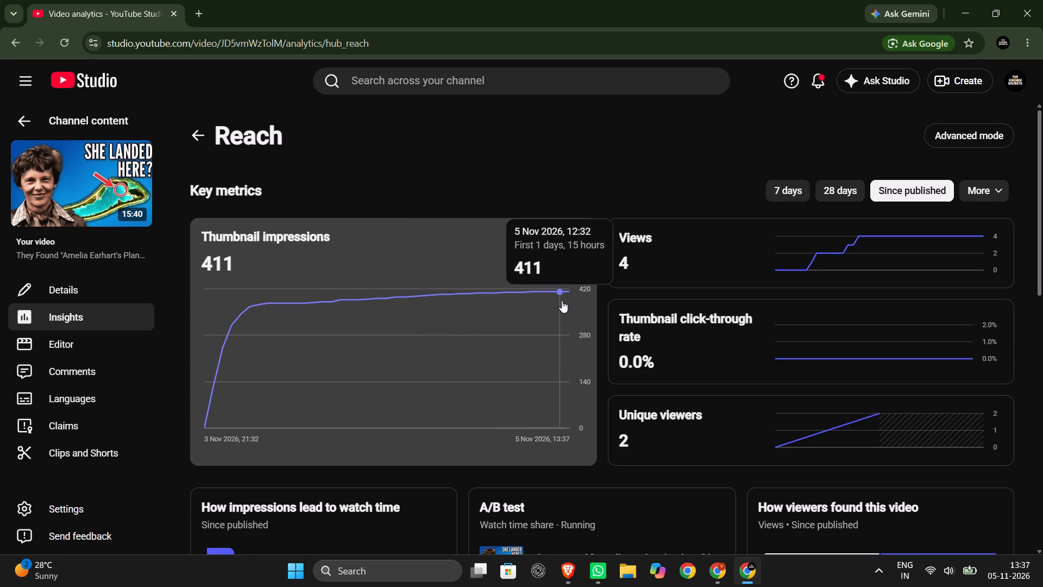
pyautogui.click(749, 117)
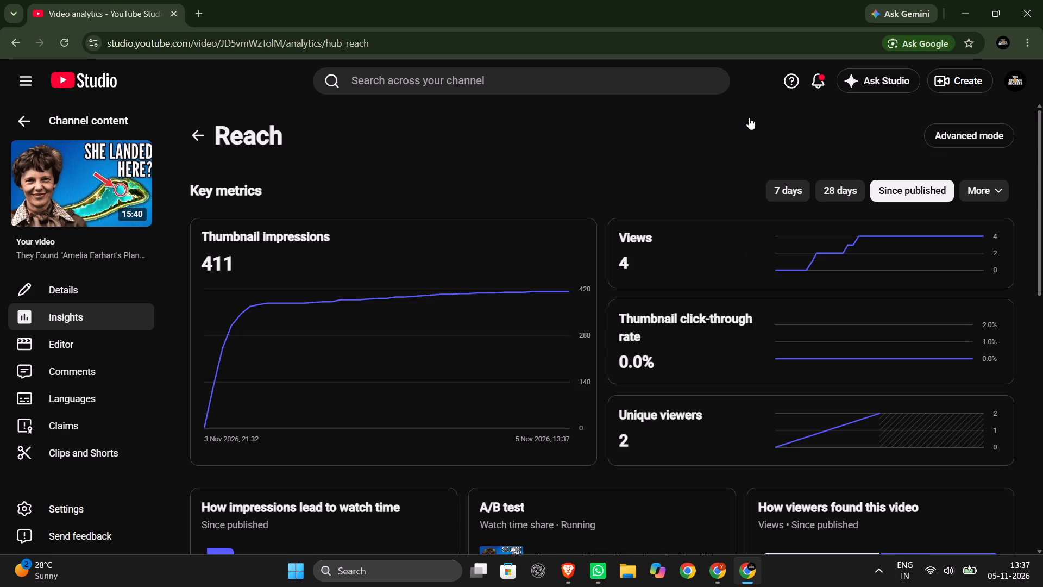
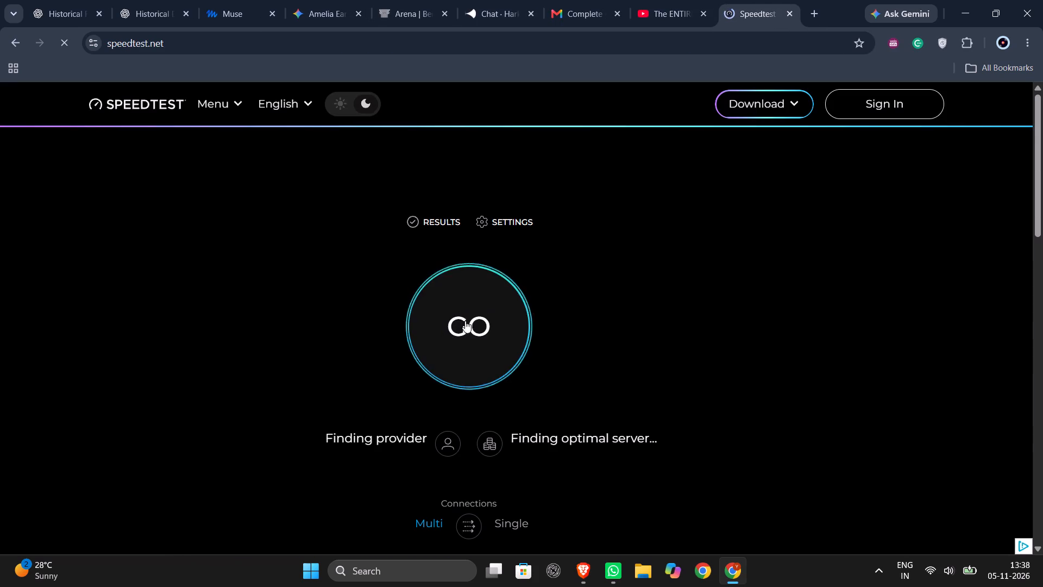
# Run an internet speed test on speedtest.net to measure the connection's download and upload speeds.
pyautogui.click(464, 321)
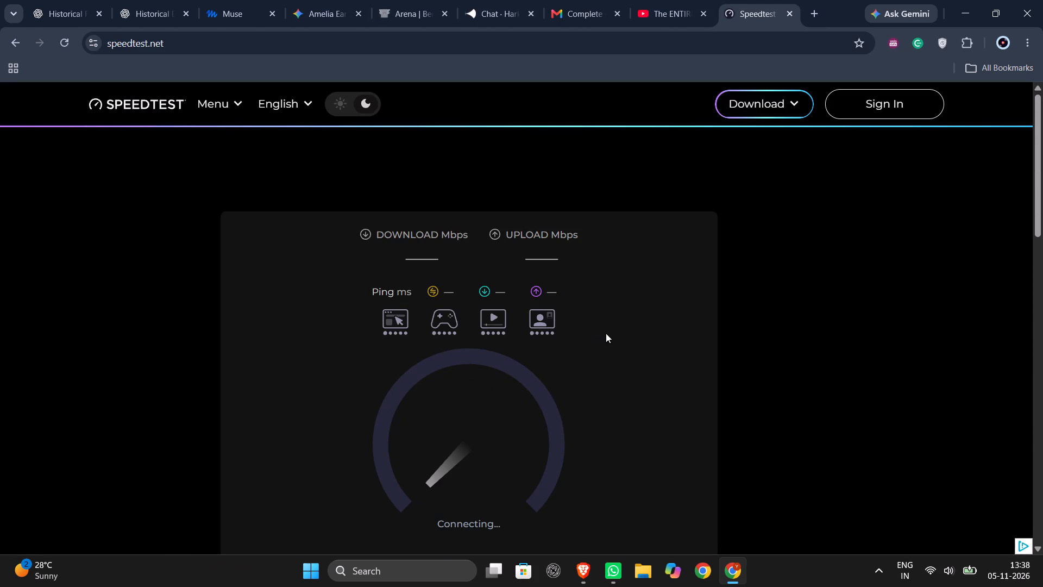
pyautogui.scroll(-3, 641, 335)
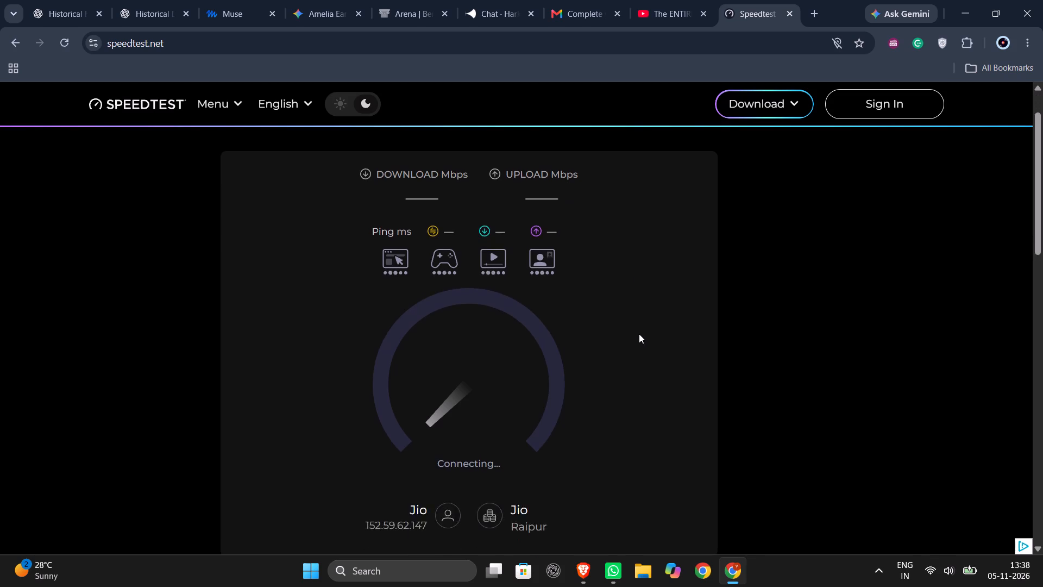
pyautogui.scroll(3, 611, 327)
pyautogui.scroll(1, 477, 230)
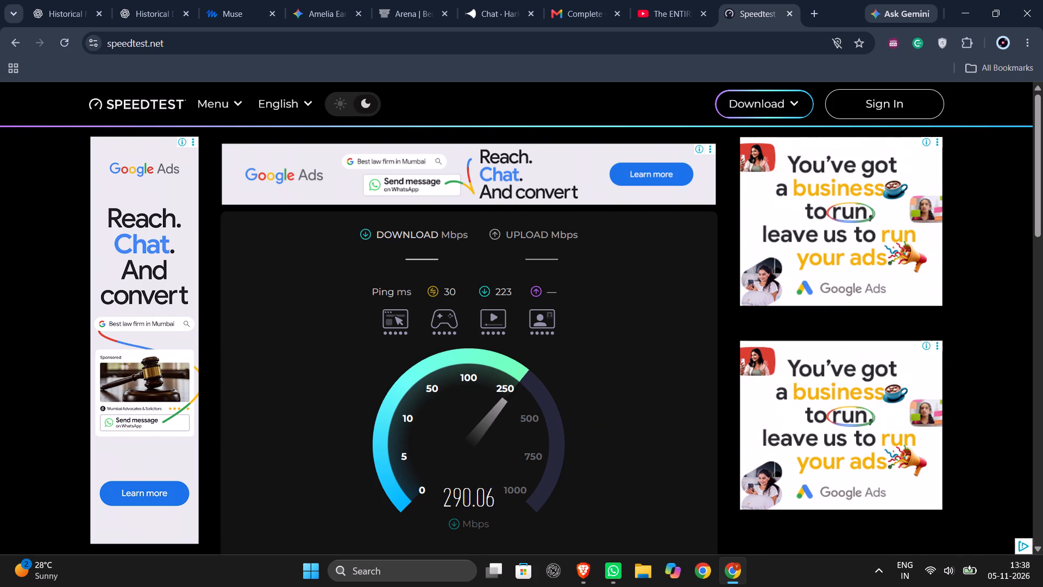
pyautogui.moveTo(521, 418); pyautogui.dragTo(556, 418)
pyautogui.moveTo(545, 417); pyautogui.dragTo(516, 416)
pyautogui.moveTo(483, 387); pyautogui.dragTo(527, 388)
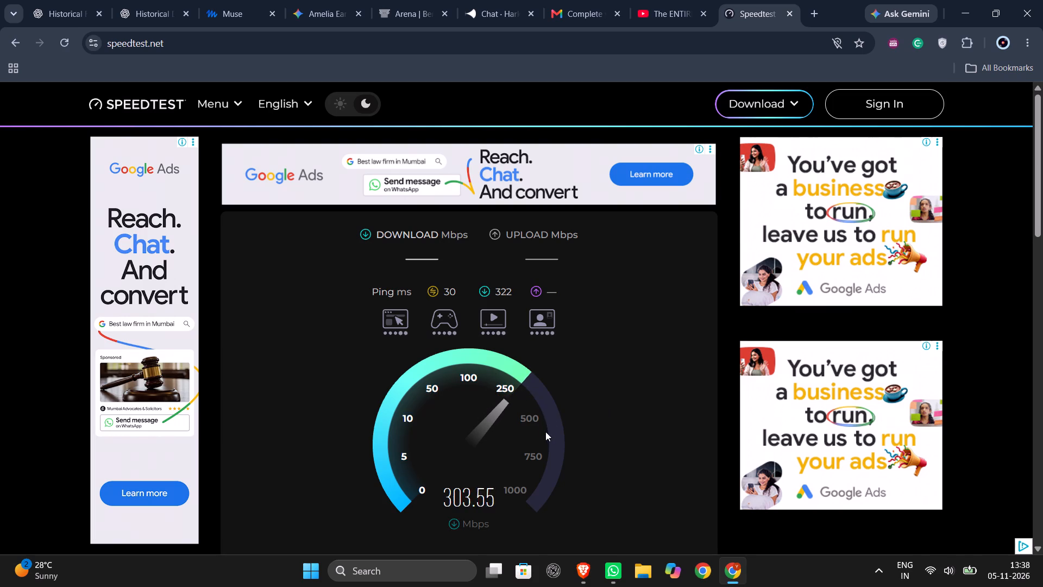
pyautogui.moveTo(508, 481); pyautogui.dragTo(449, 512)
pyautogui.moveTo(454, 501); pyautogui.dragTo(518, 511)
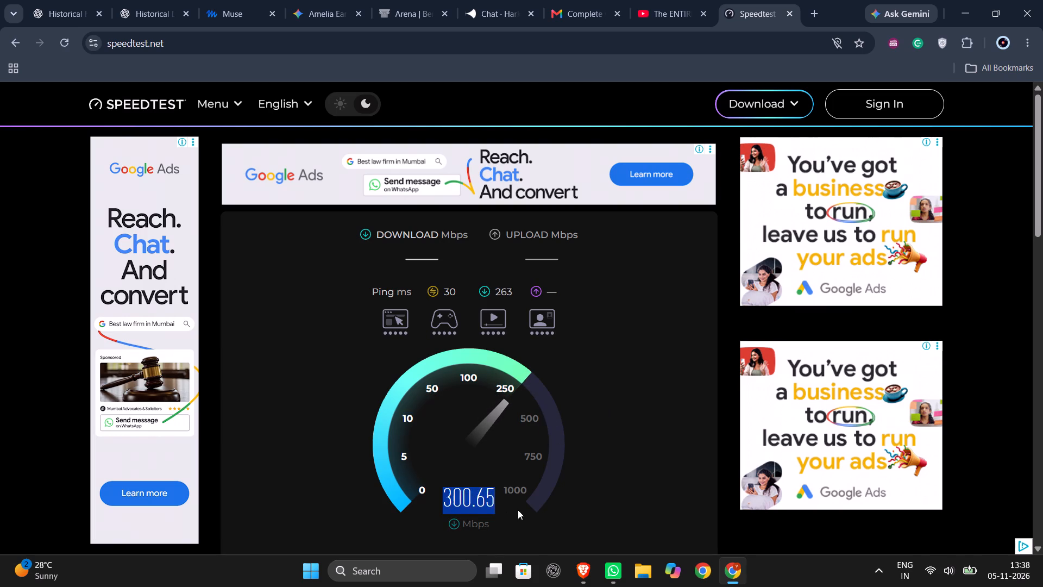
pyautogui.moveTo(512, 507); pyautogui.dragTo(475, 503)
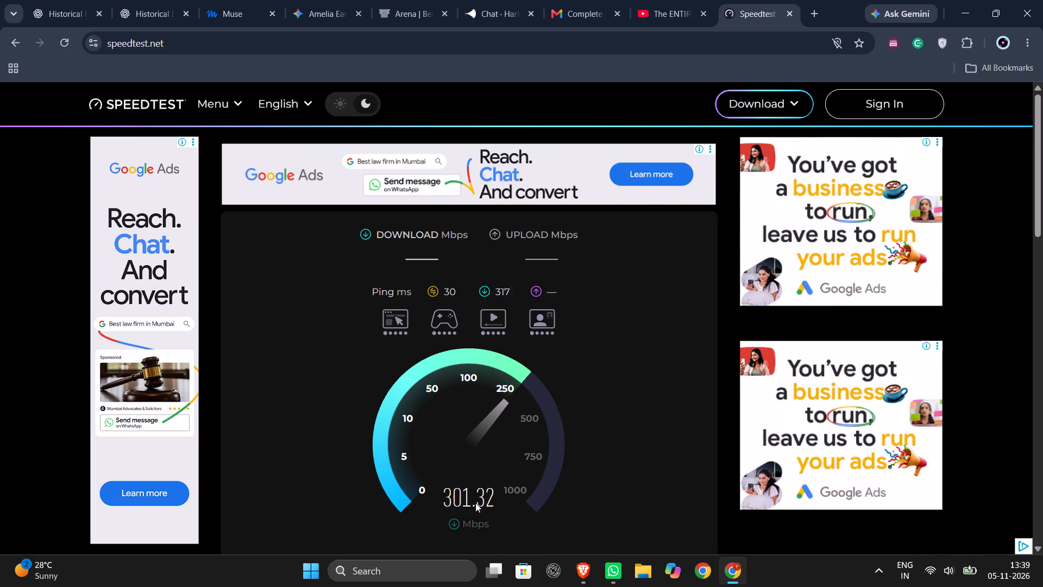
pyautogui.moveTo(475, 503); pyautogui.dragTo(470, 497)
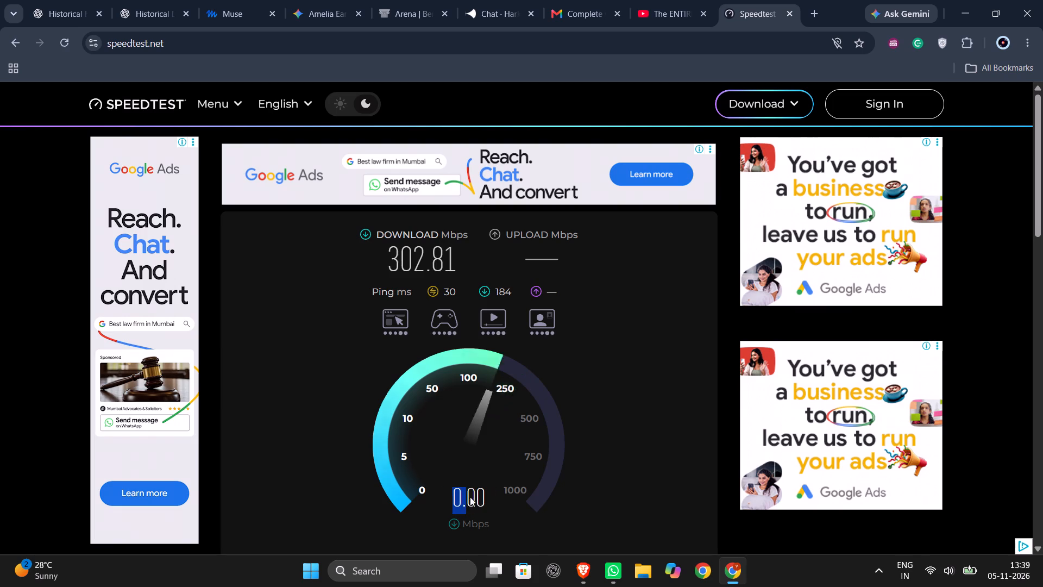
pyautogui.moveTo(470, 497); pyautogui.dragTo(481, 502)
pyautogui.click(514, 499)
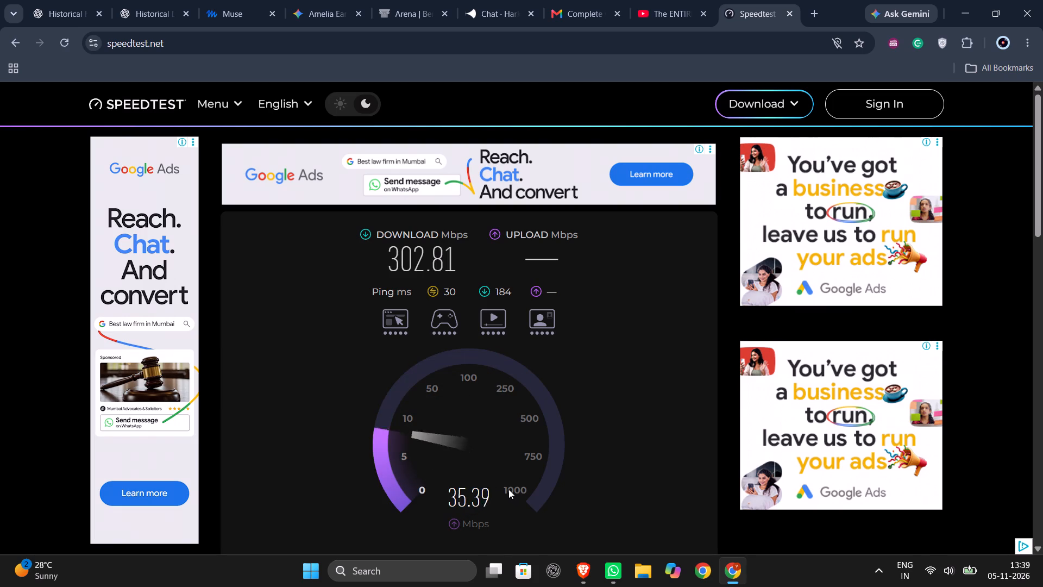